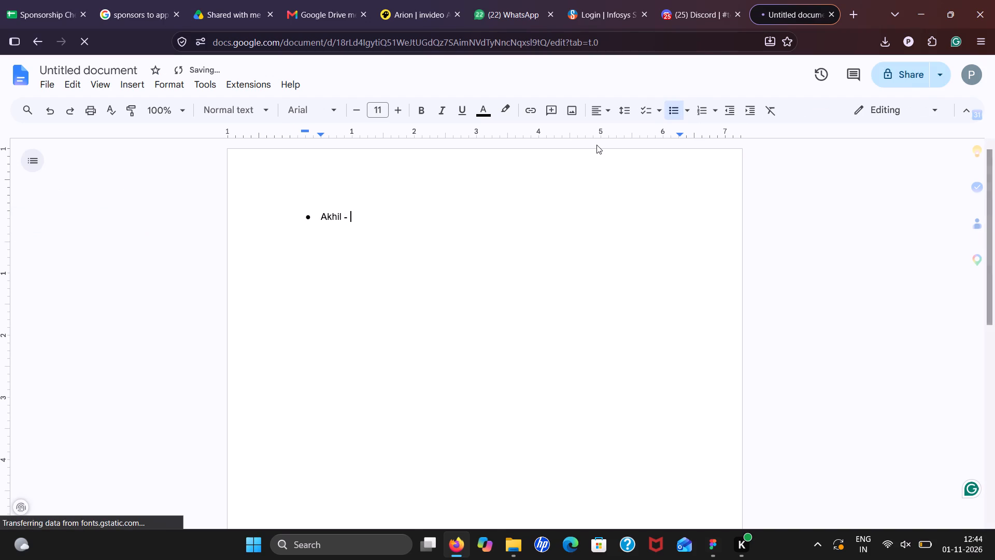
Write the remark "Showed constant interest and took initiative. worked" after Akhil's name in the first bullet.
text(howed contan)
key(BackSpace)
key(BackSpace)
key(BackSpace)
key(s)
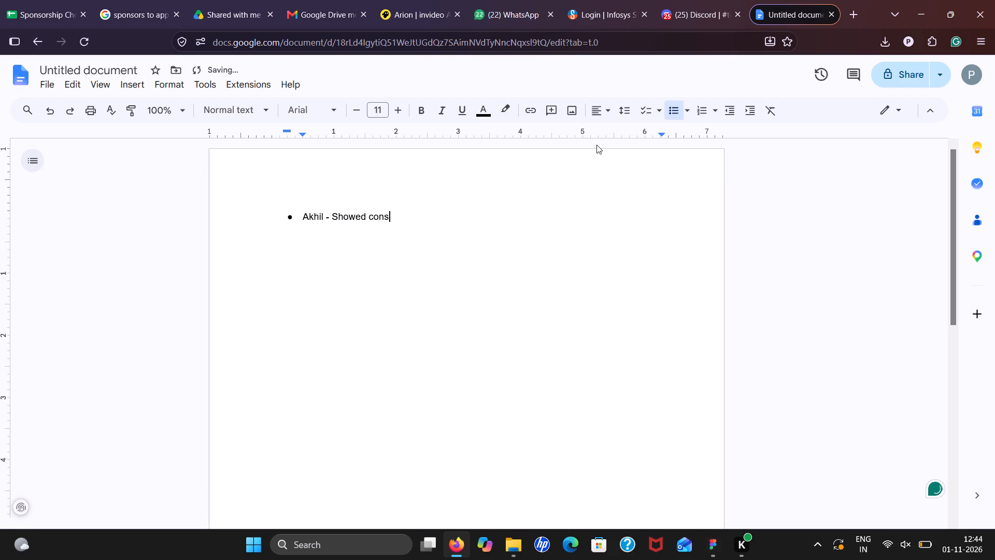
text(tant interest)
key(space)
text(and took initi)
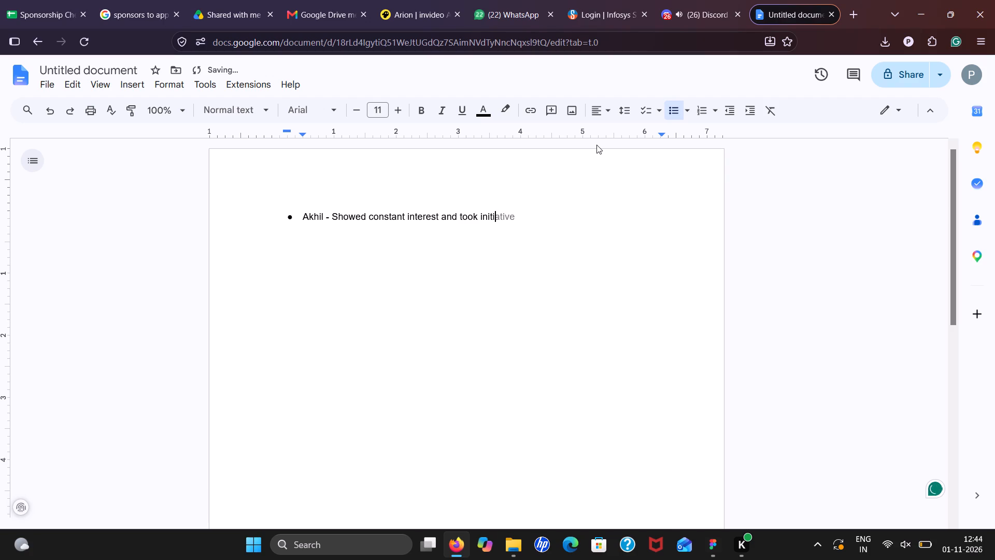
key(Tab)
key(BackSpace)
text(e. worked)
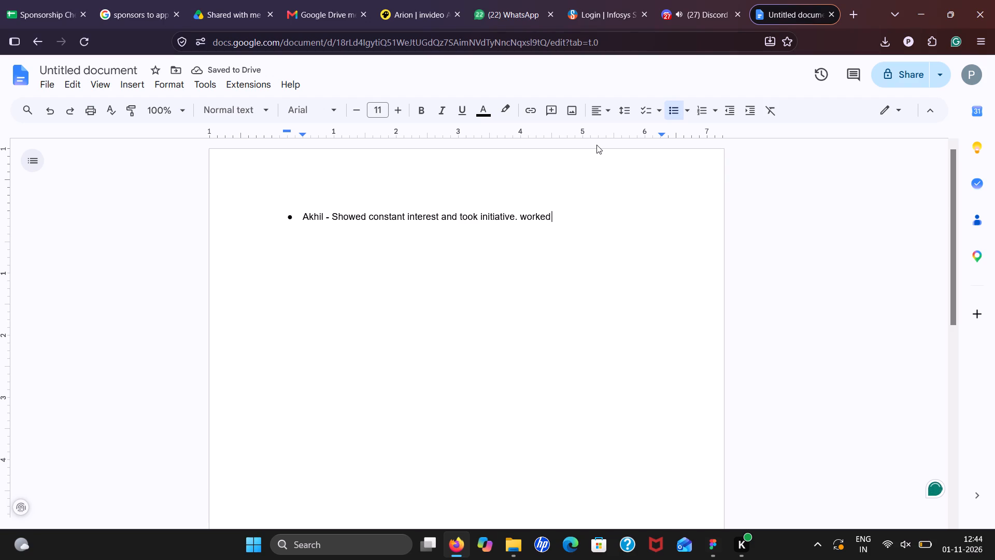
Delete the whole remark and the dash after Akhil, keeping only the name in the bullet.
key(BackSpace)
key(BackSpace)
key(BackSpace)
key(BackSpace)
key(BackSpace)
key(BackSpace)
key(BackSpace)
key(BackSpace)
key(BackSpace)
key(BackSpace)
key(BackSpace)
key(BackSpace)
key(BackSpace)
key(BackSpace)
key(BackSpace)
key(BackSpace)
key(BackSpace)
key(BackSpace)
key(BackSpace)
key(BackSpace)
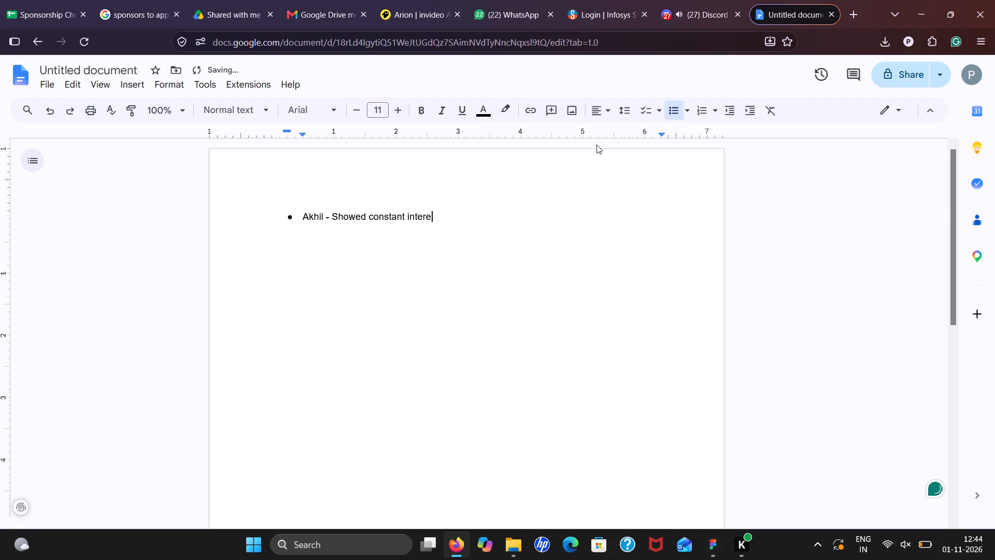
key(BackSpace)
Add a second bullet reading "Shubh".
key(Return)
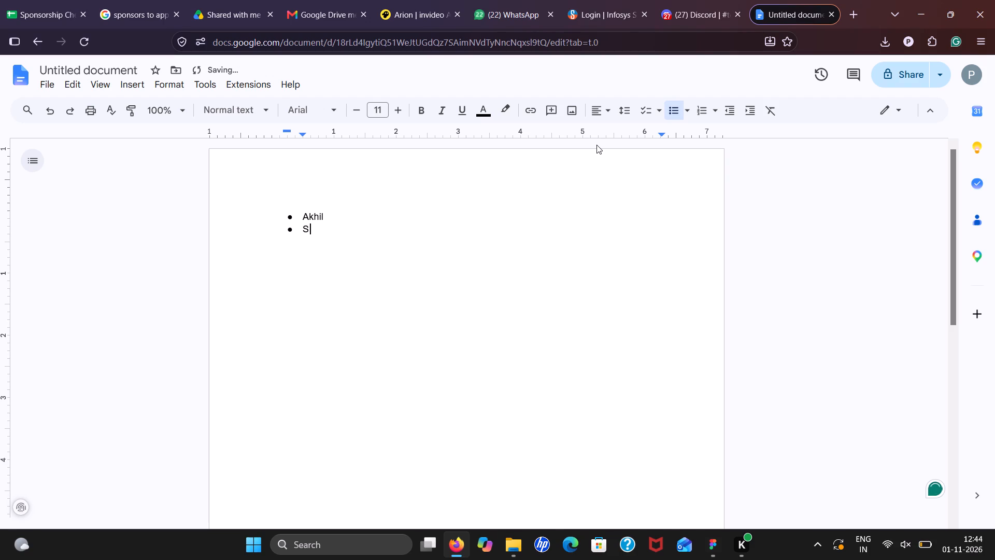
text(bh)
Below the bulleted list, start an unbulleted, unindented line reading "Waitlisted - Suhas (".
key(Return)
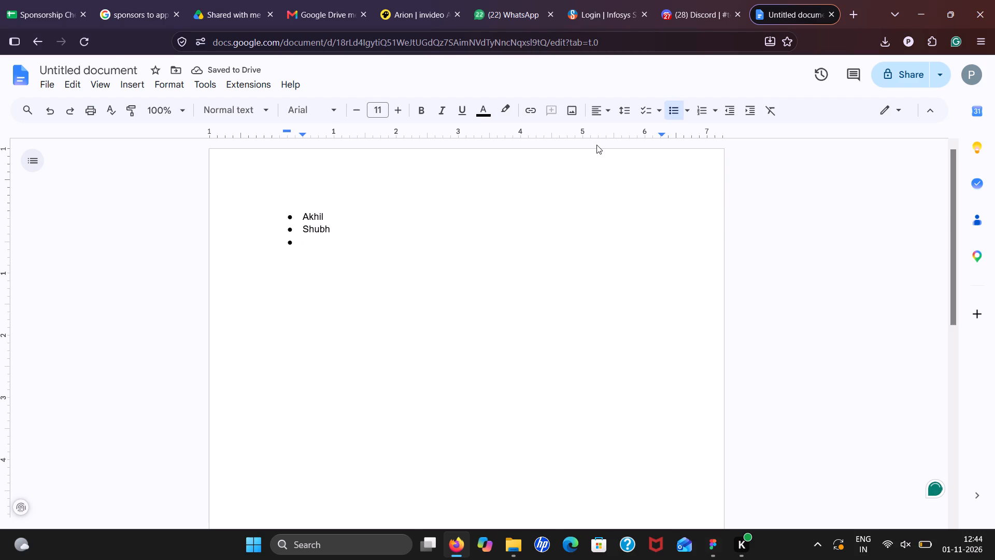
key(BackSpace)
key(BackSpace)
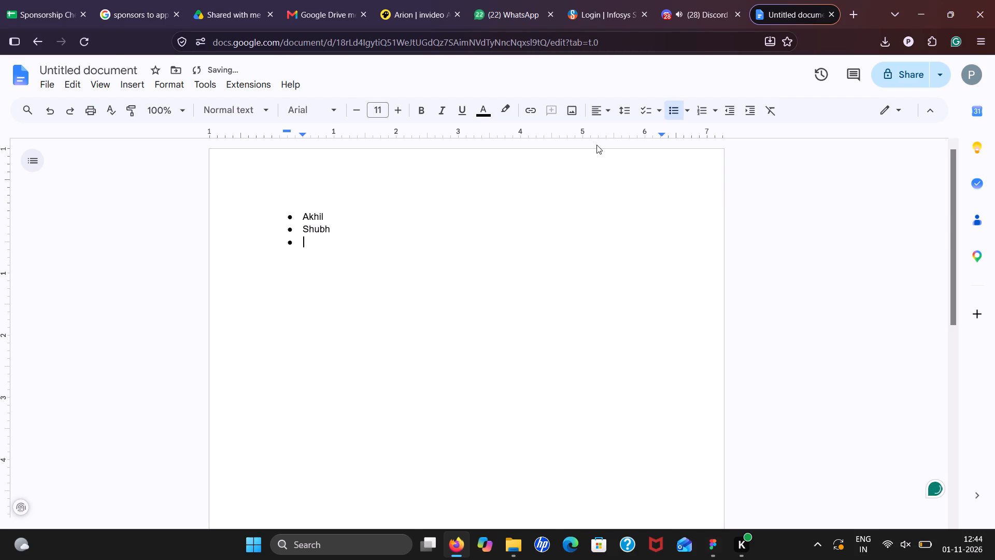
key(BackSpace)
key(BackSpace)
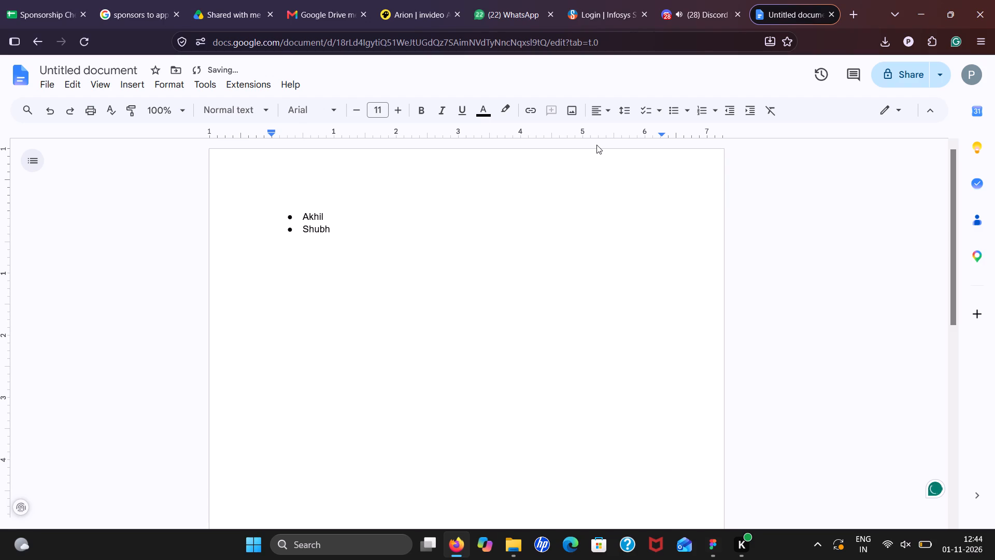
text(wa)
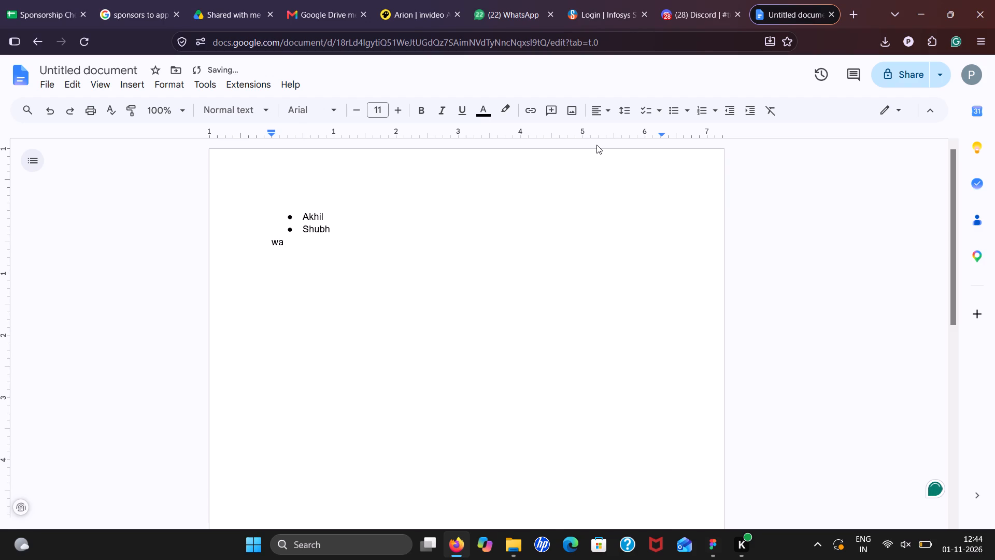
text(itlisted)
key(space)
text(-)
key(space)
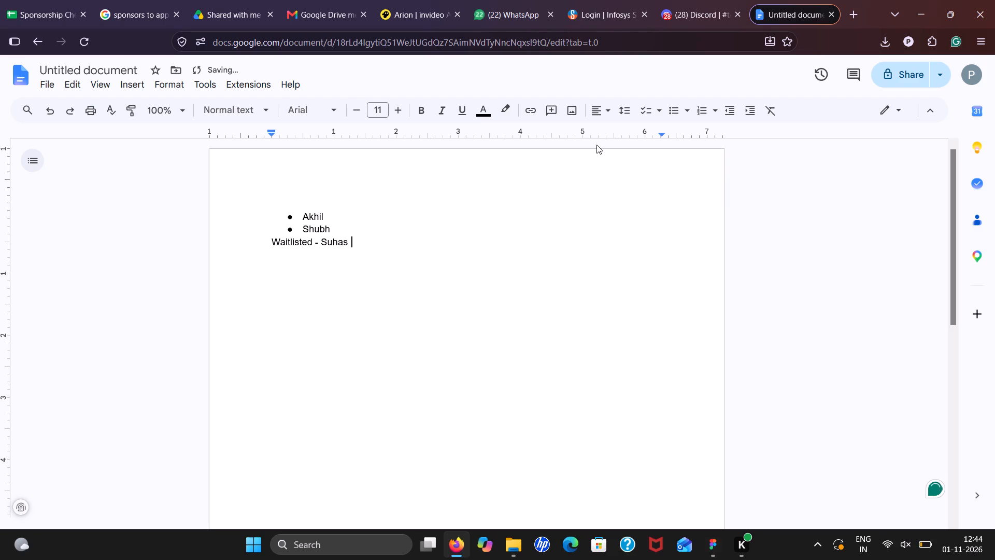
key(shift+parenleft)
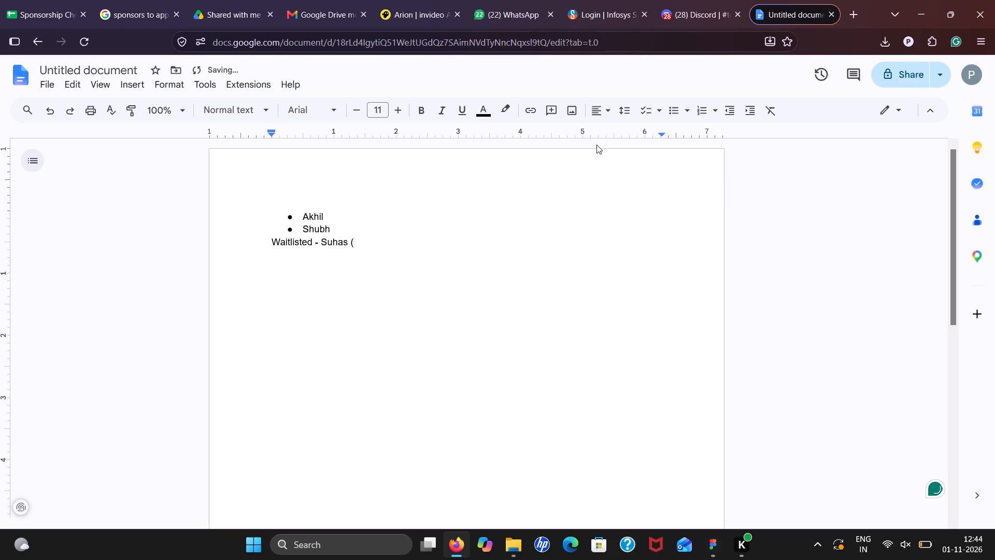
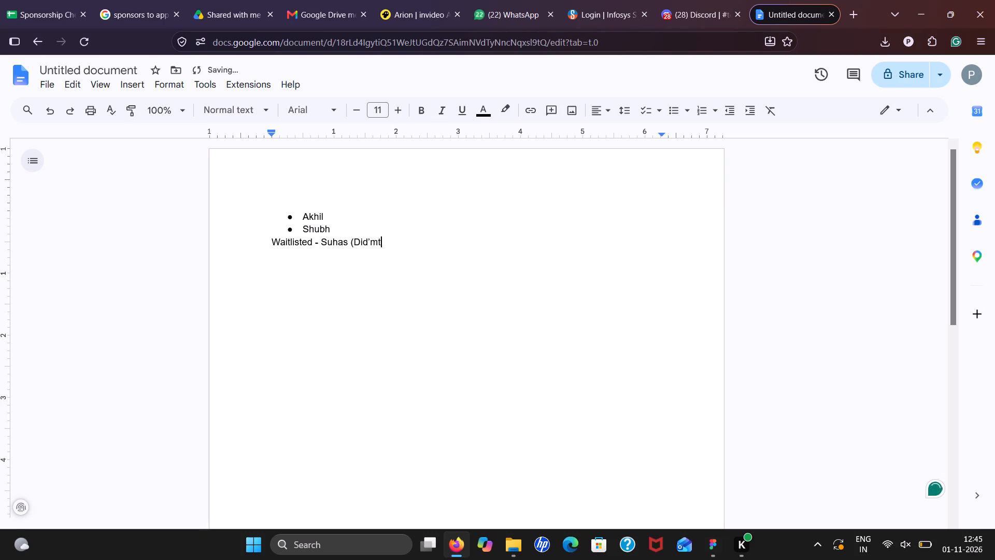
Replace the text begun after "Suhas (" with "Because he didn't show interest and involvement after a certain point but ".
key(BackSpace)
key(BackSpace)
key(BackSpace)
key(BackSpace)
key(BackSpace)
key(BackSpace)
text(ecasue)
key(BackSpace)
key(BackSpace)
key(BackSpace)
text(use he didn't shw)
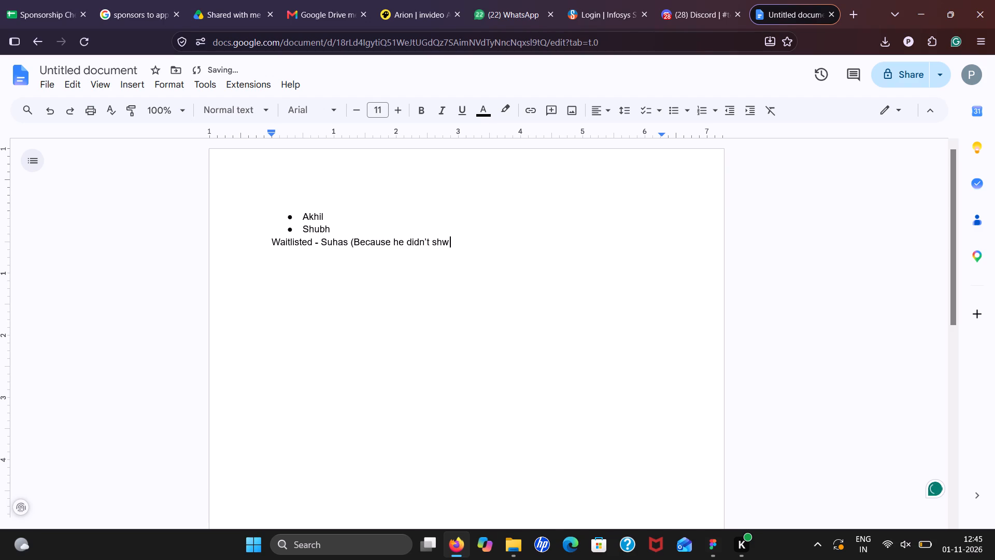
key(BackSpace)
text(ow interest and incolvement after a cer)
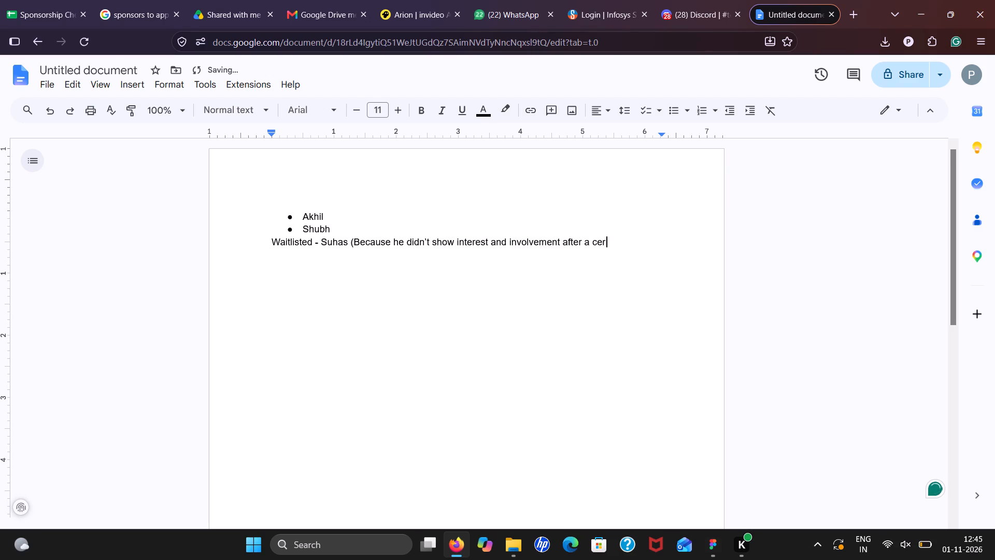
text(tain point but)
key(space)
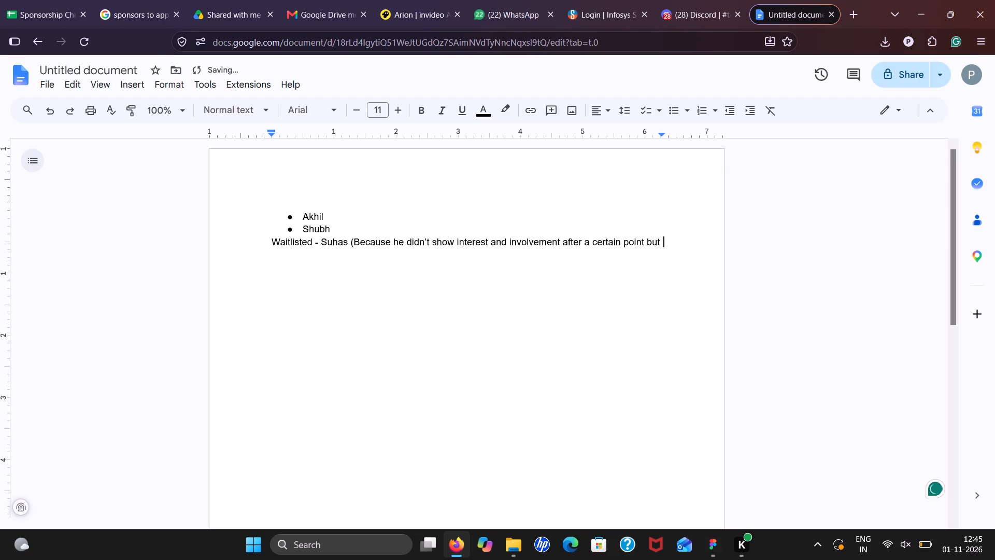
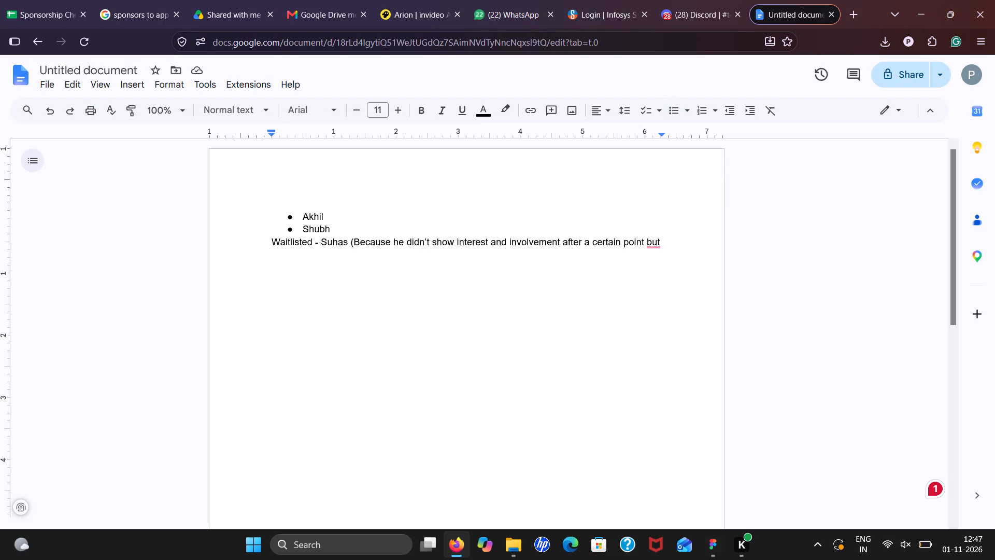
Begin a parenthetical note after "Akhil" reading "(has shown constant ", applying the suggested correction of "Ha" to "has".
click(350, 214)
key(space)
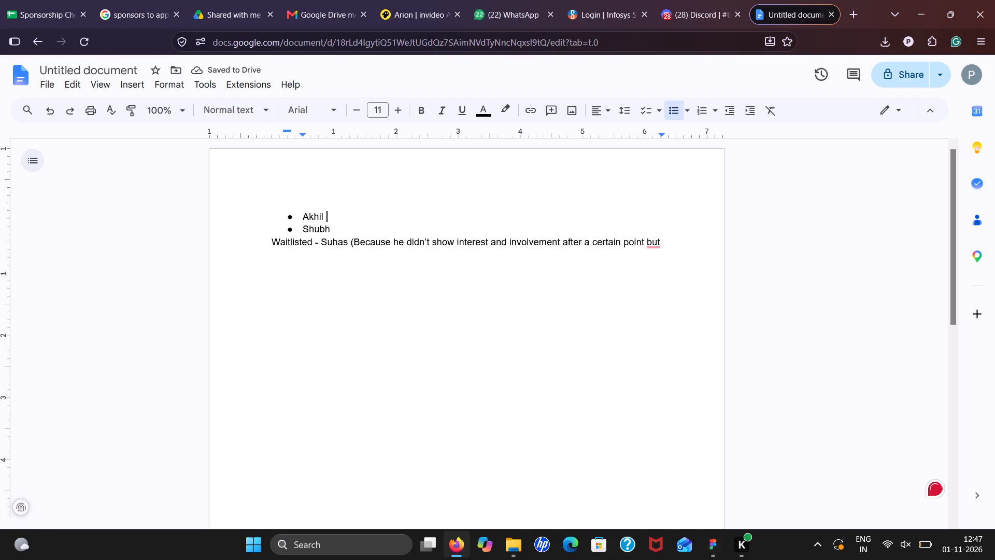
key(shift+parenleft)
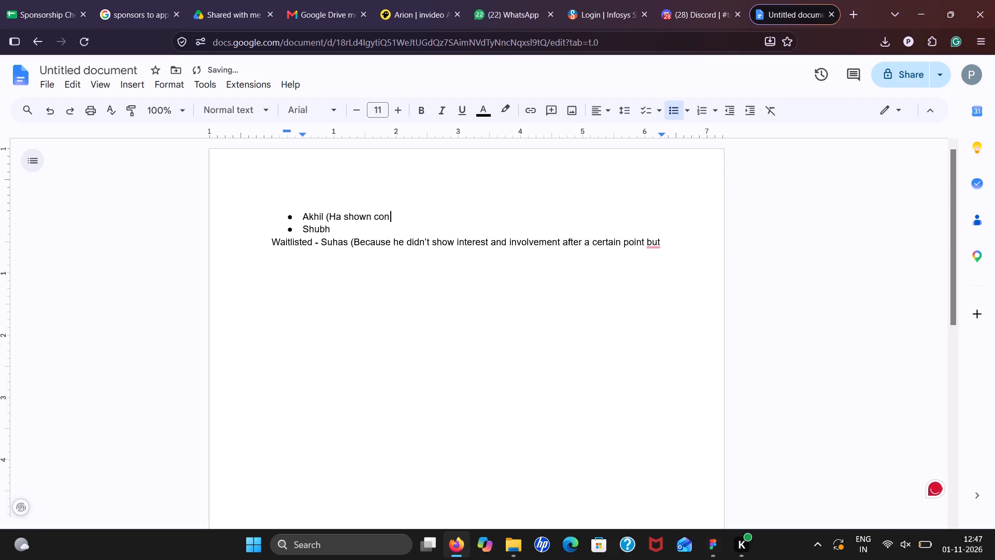
key(BackSpace)
key(BackSpace)
key(BackSpace)
text(stan)
key(BackSpace)
key(BackSpace)
key(BackSpace)
key(BackSpace)
key(BackSpace)
text(stant)
key(space)
text(inte)
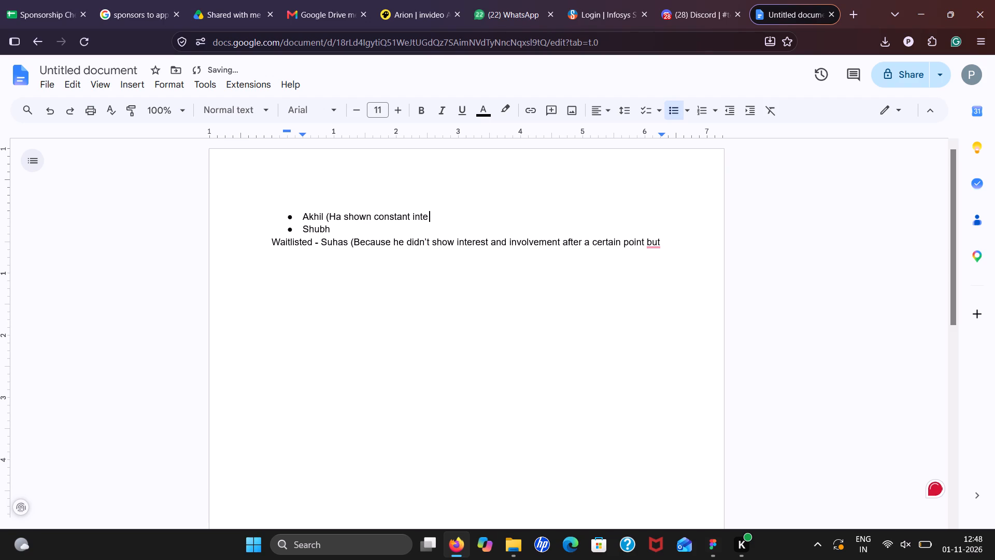
key(BackSpace)
key(BackSpace)
key(BackSpace)
key(BackSpace)
key(BackSpace)
key(space)
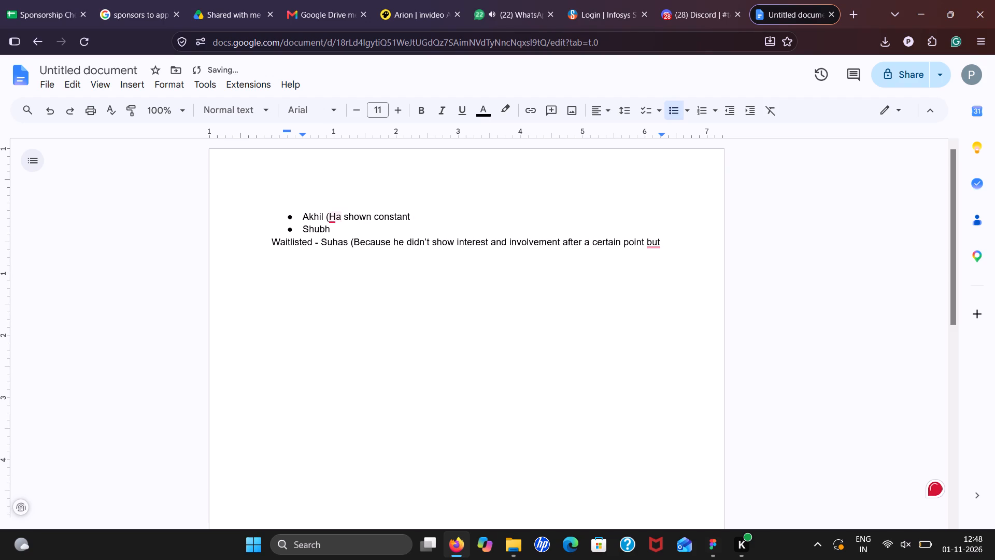
click(338, 214)
click(336, 240)
Replace "shown constant" in Akhil's note with "worked constantly ".
click(450, 214)
key(BackSpace)
key(BackSpace)
key(BackSpace)
key(BackSpace)
key(BackSpace)
key(BackSpace)
key(BackSpace)
key(BackSpace)
key(BackSpace)
key(BackSpace)
key(BackSpace)
key(BackSpace)
key(BackSpace)
key(BackSpace)
key(BackSpace)
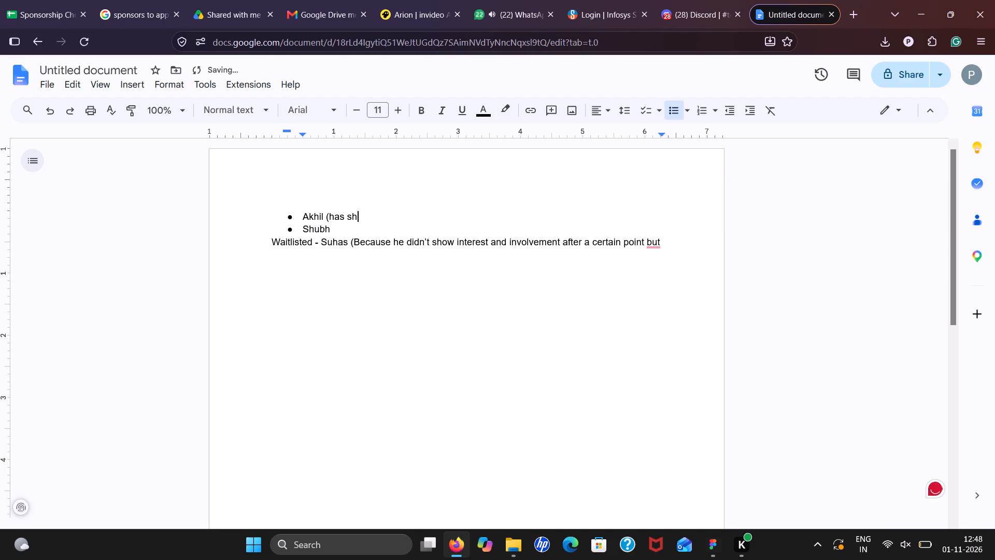
key(BackSpace)
key(BackSpace)
text(worked constantly)
key(space)
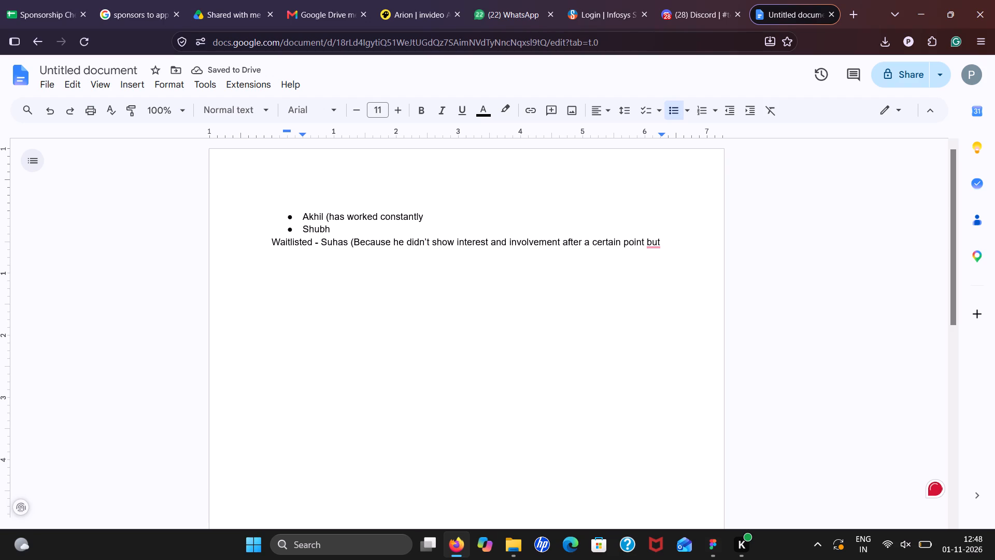
Continue Akhil's note with "and took initiative to do others tas".
text(and took initi)
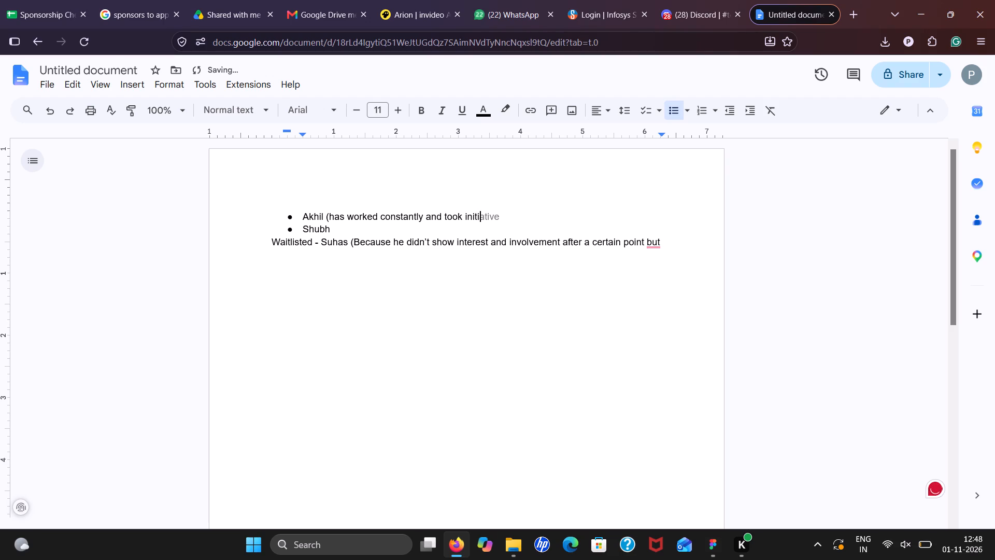
key(Tab)
key(space)
text(whev)
key(BackSpace)
key(BackSpace)
key(BackSpace)
key(BackSpace)
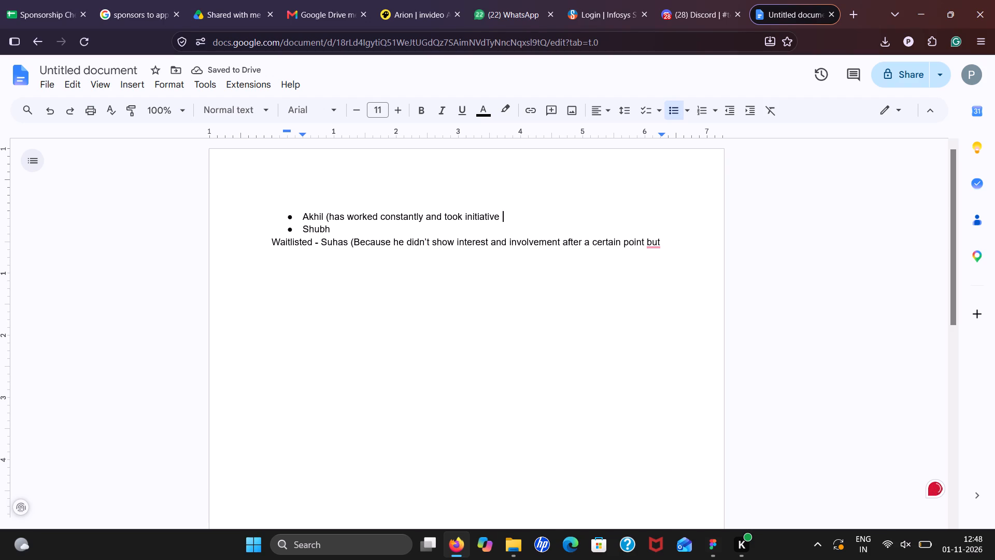
text(when)
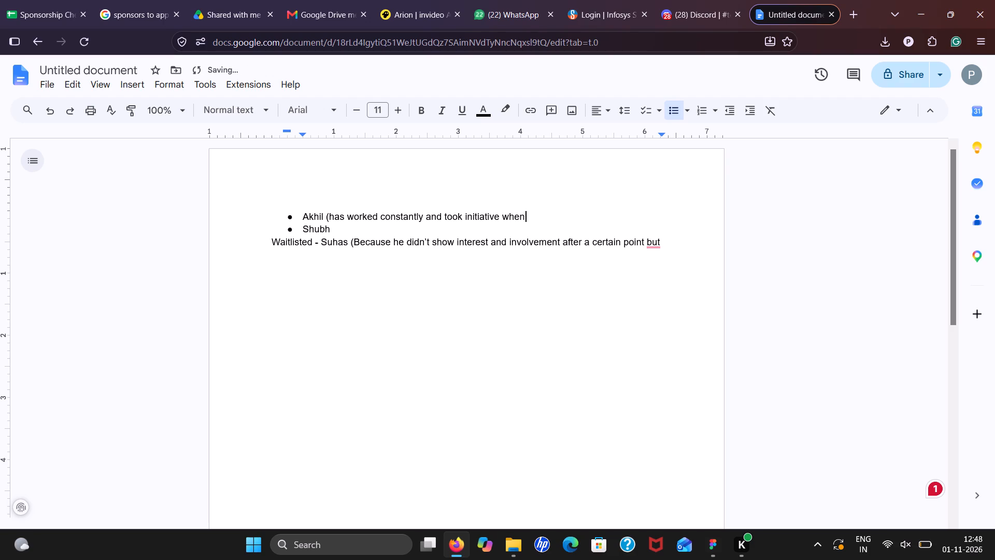
key(BackSpace)
key(BackSpace)
key(BackSpace)
key(BackSpace)
text(to do others tasts)
key(BackSpace)
key(BackSpace)
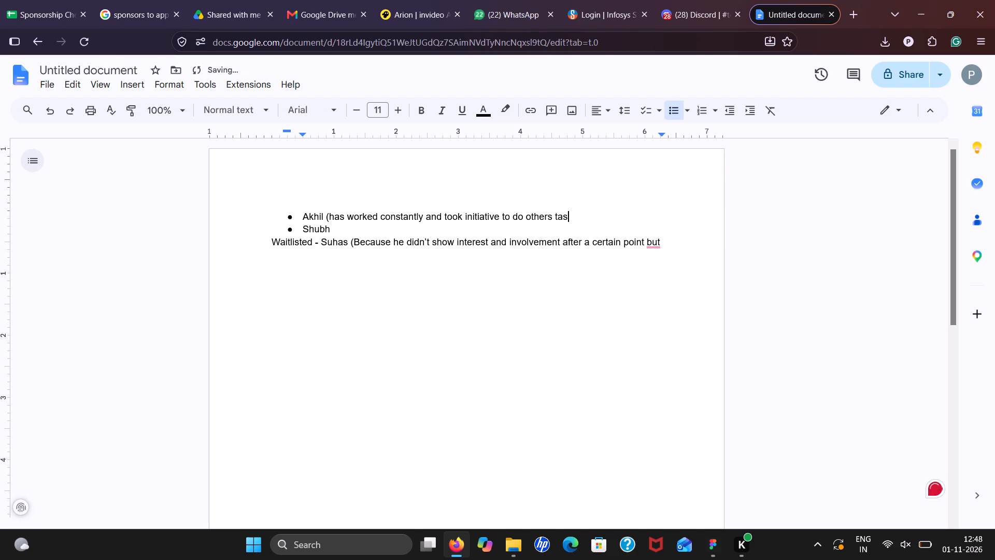
Dismiss the low-battery warning.
key(l)
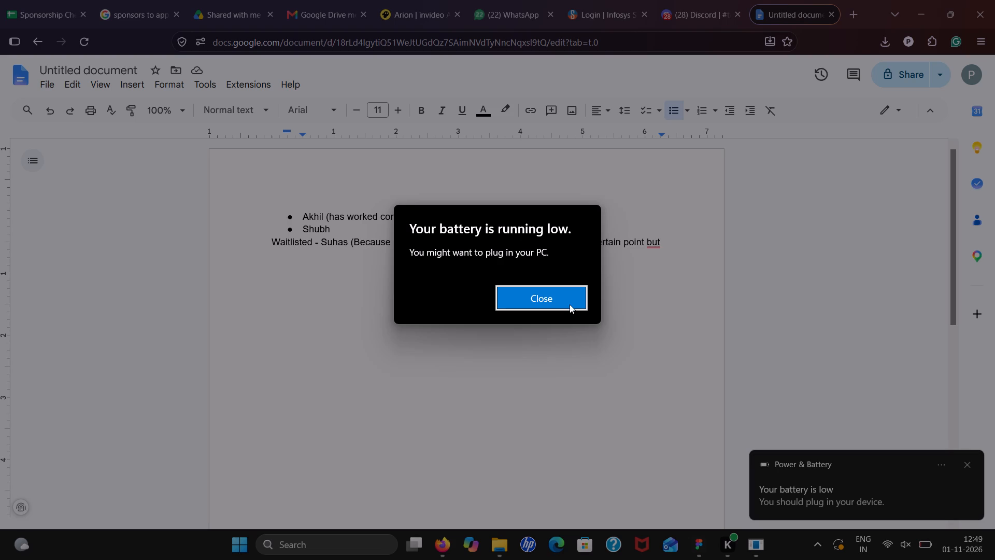
click(570, 304)
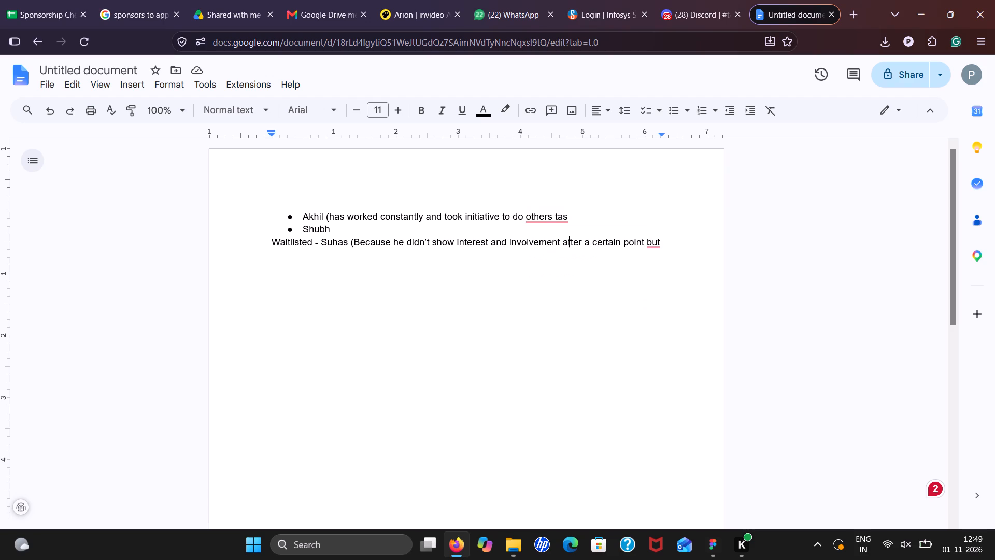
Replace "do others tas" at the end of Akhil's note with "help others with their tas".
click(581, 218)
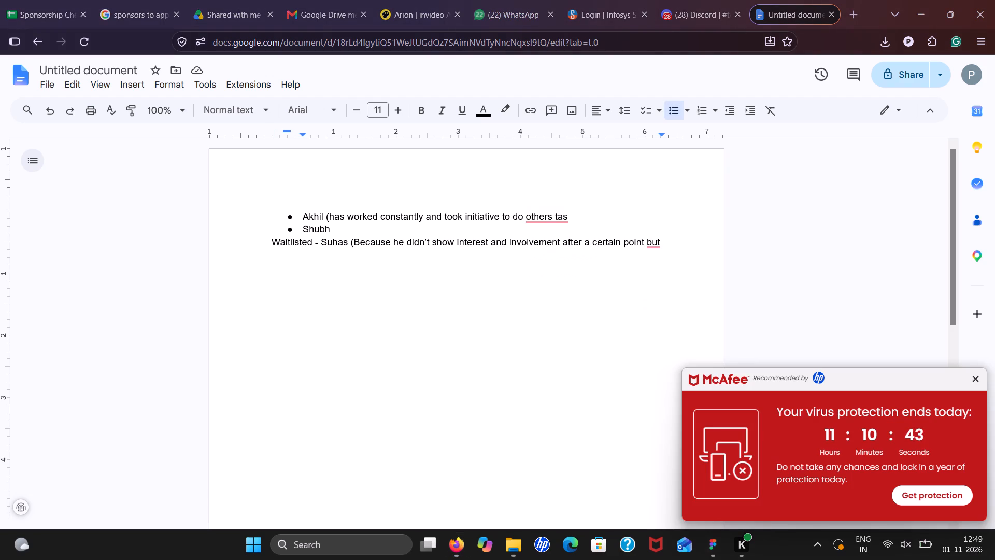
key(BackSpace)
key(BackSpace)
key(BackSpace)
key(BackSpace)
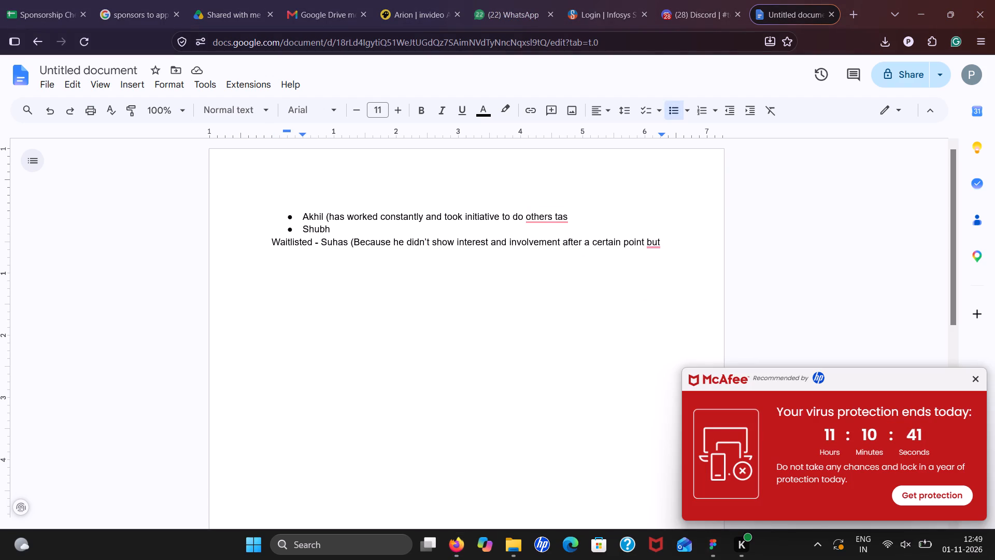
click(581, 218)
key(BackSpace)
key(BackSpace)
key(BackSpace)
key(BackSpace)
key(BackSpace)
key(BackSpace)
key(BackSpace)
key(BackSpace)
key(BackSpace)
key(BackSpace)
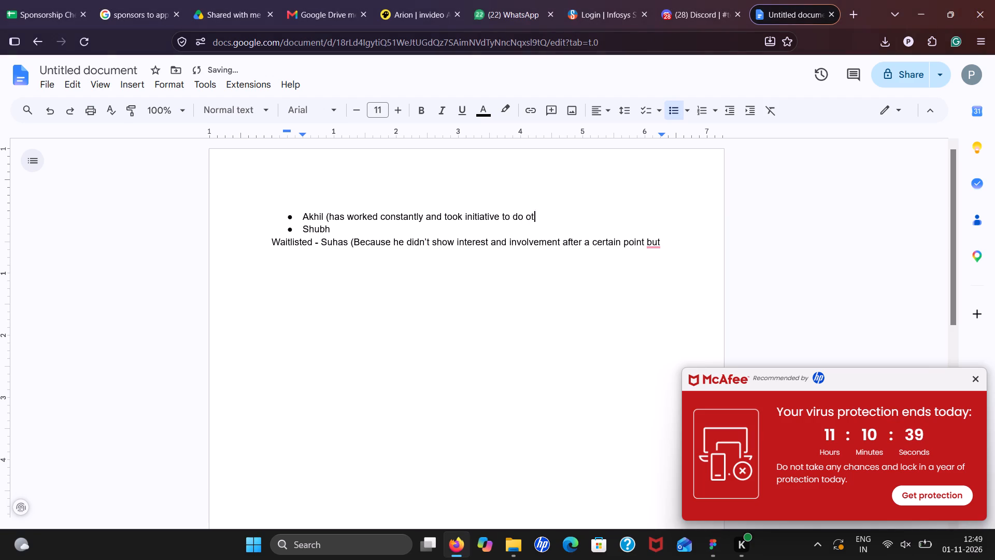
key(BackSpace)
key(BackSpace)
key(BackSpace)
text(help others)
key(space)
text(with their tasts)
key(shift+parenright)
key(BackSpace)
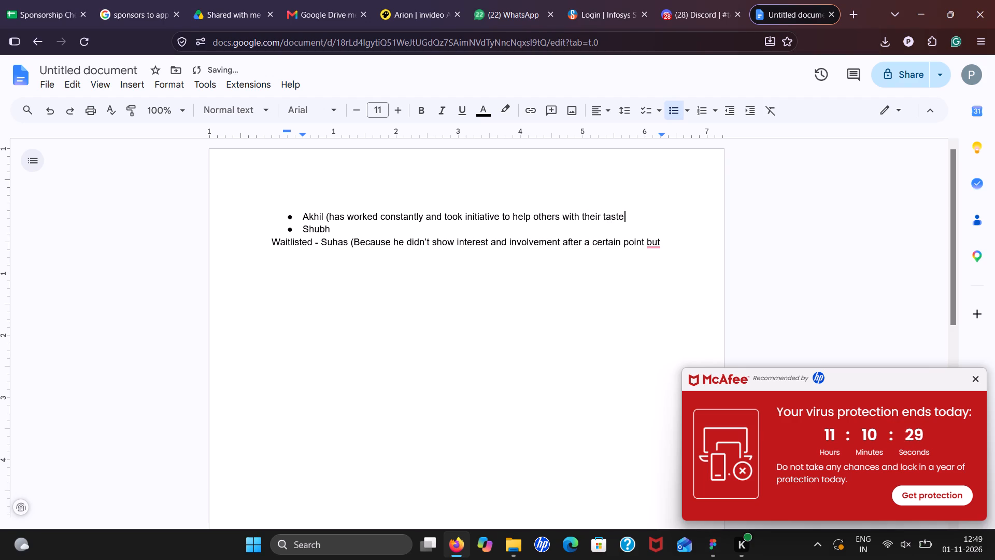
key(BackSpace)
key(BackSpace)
Rewrite the ending of Akhil's note from "took" onward as "took initiative to help others with their tasks)".
key(BackSpace)
key(BackSpace)
key(BackSpace)
key(BackSpace)
key(BackSpace)
key(BackSpace)
key(BackSpace)
key(BackSpace)
key(BackSpace)
key(BackSpace)
key(BackSpace)
key(BackSpace)
key(BackSpace)
key(BackSpace)
key(BackSpace)
key(BackSpace)
key(BackSpace)
key(BackSpace)
key(BackSpace)
key(BackSpace)
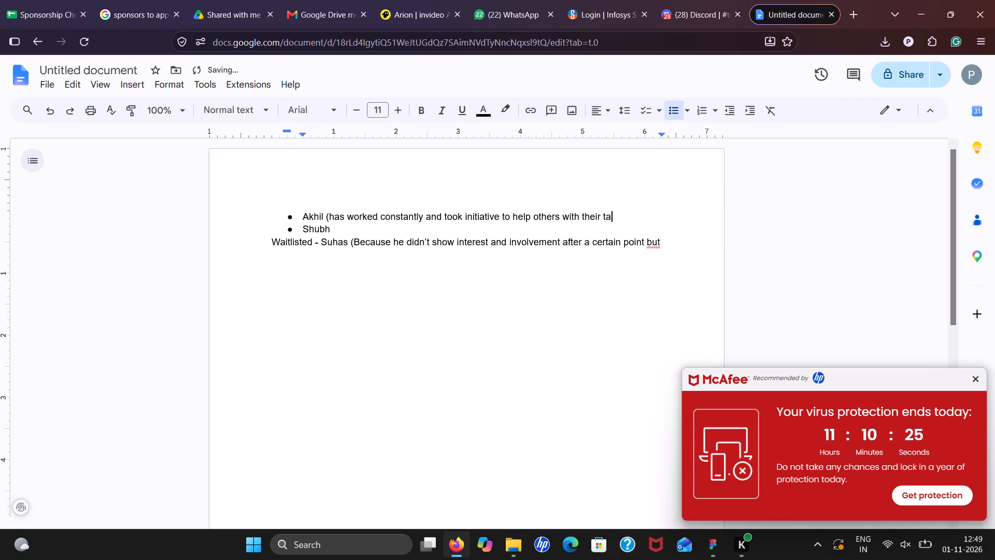
key(BackSpace)
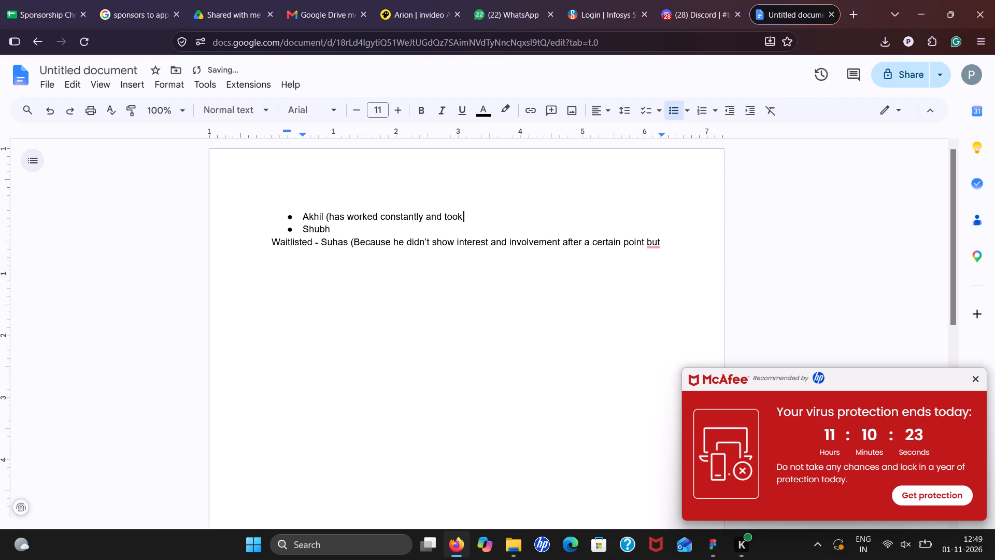
key(BackSpace)
text(k init)
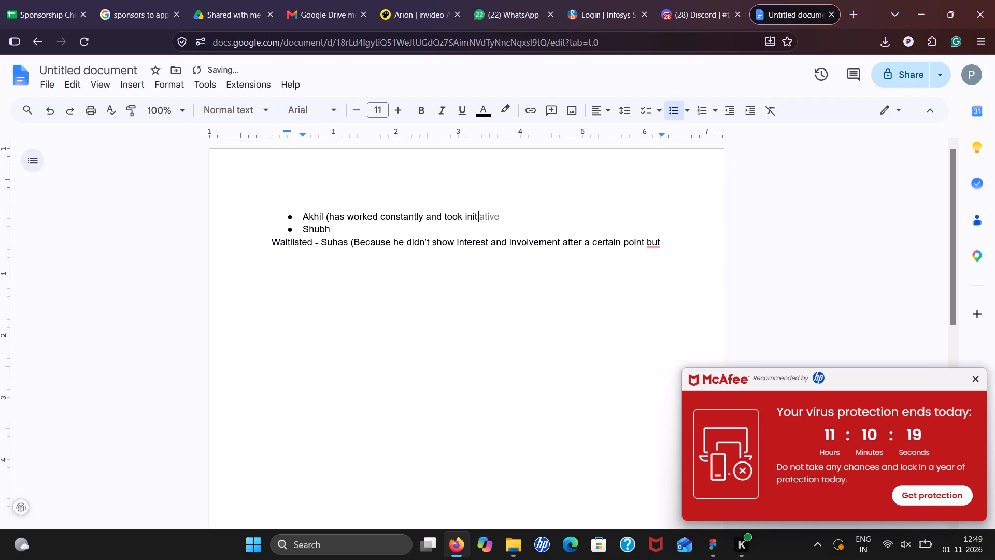
key(Tab)
key(space)
text(to help)
key(space)
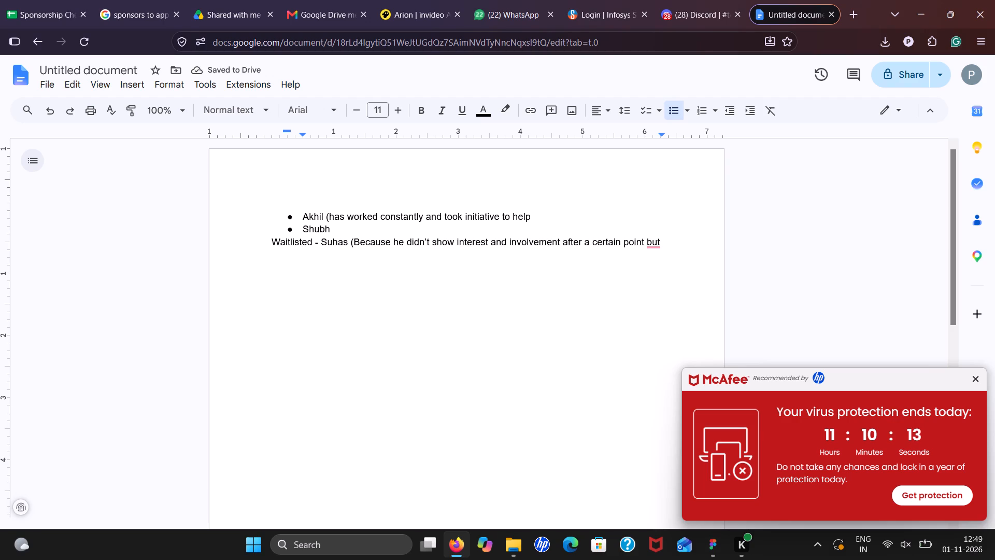
text(others wiu)
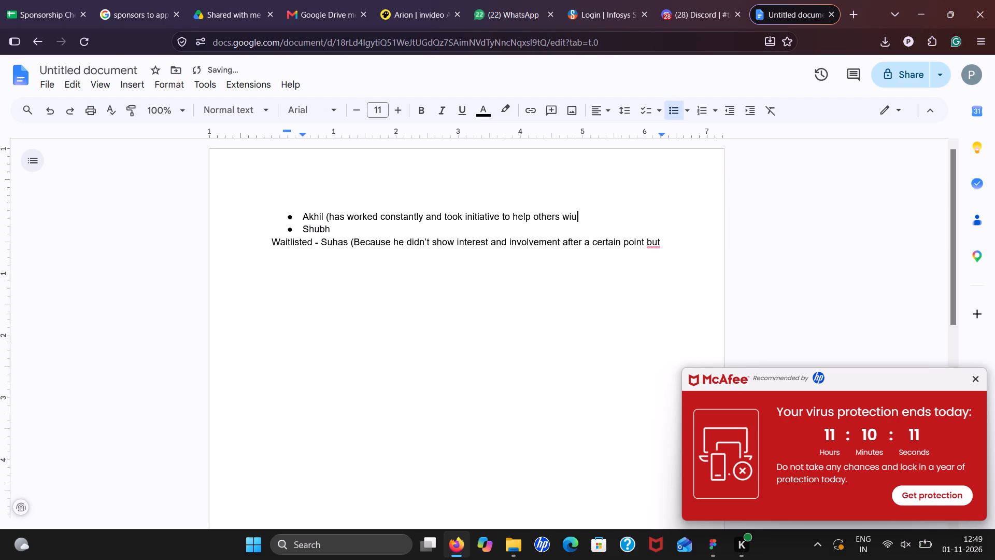
key(BackSpace)
text(th their tasks)
key(shift+parenright)
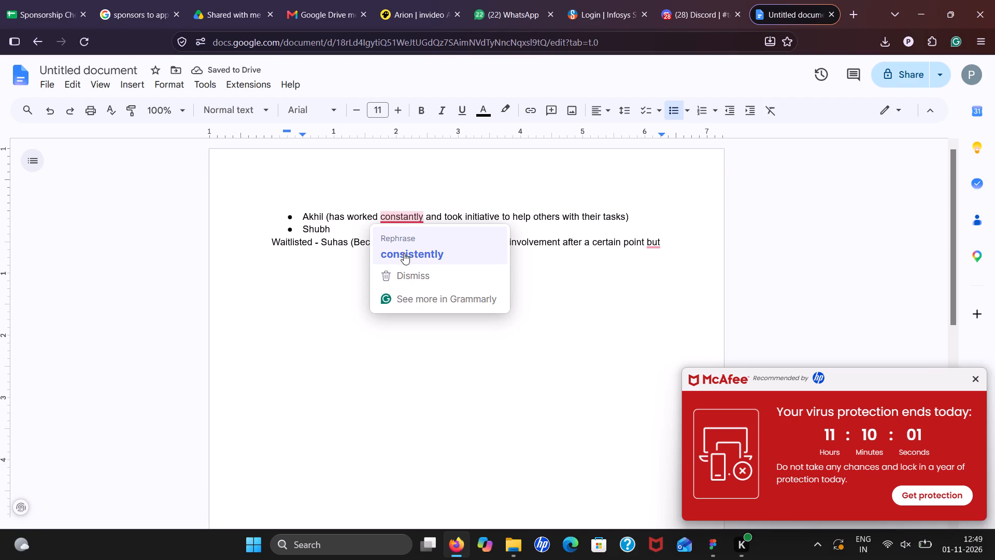
Accept the suggested rephrasing of "constantly" to "consistently" in Akhil's note.
click(404, 253)
Start a parenthetical note after "Shubh" with an opening parenthesis.
click(390, 230)
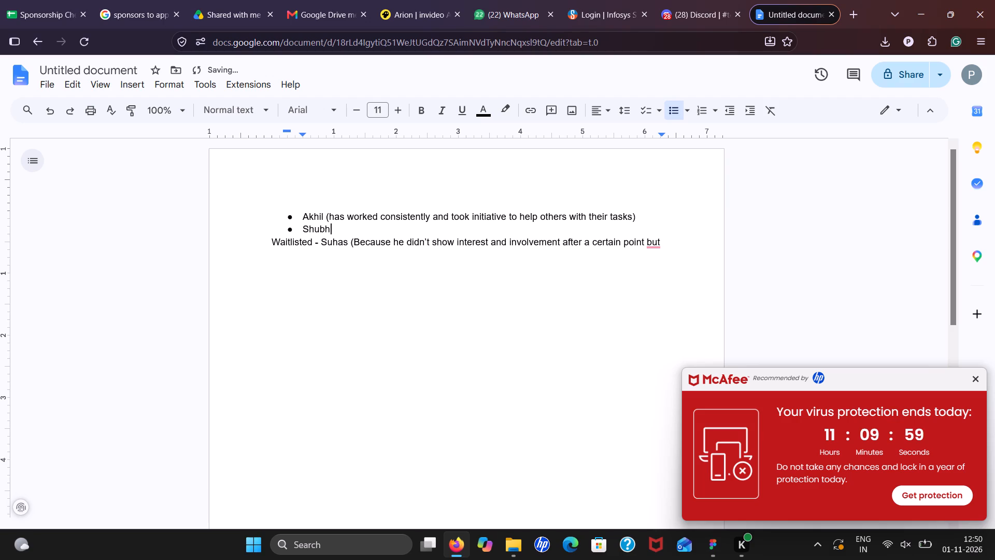
key(space)
text(()
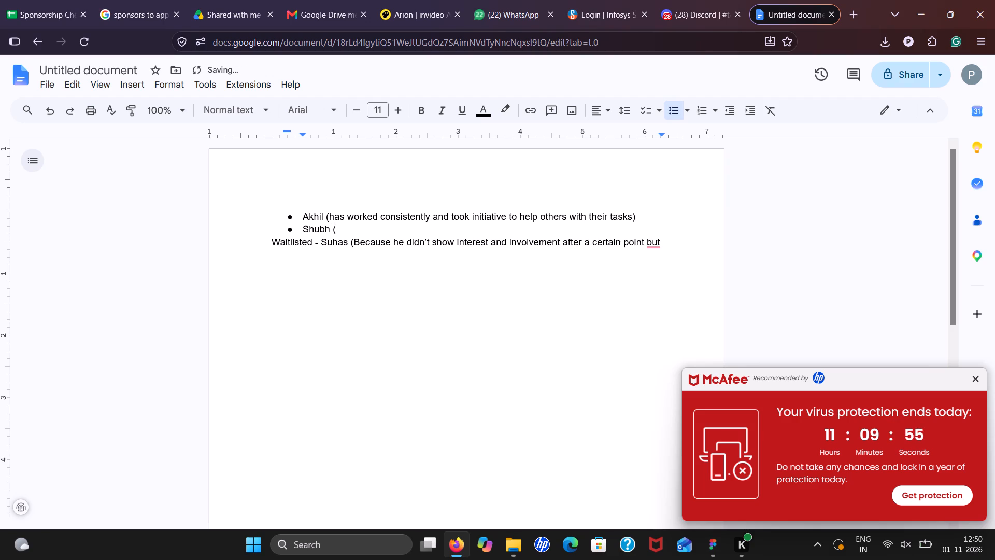
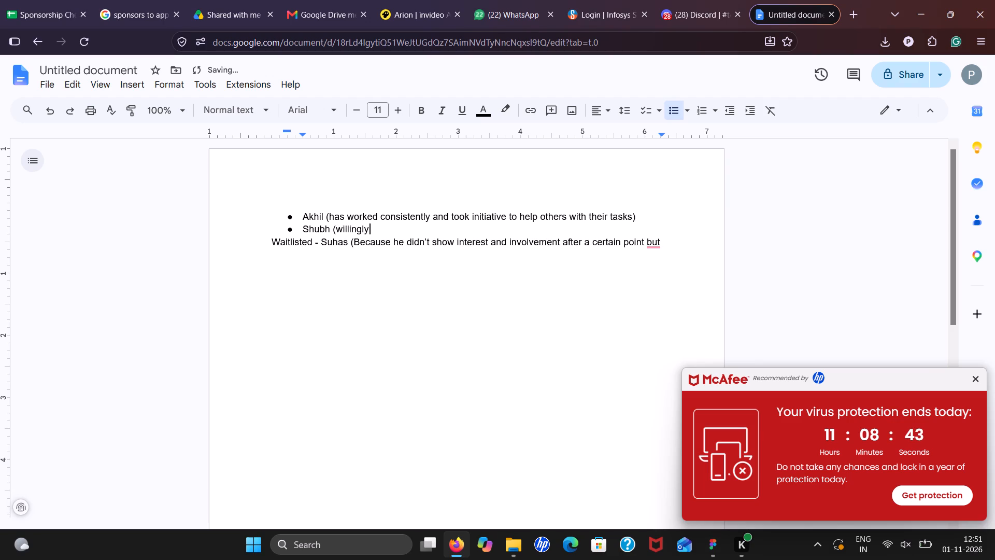
Complete Shubh's note after "willingly" with "took up extra work when other team members didn't show involvement)".
key(space)
text(took)
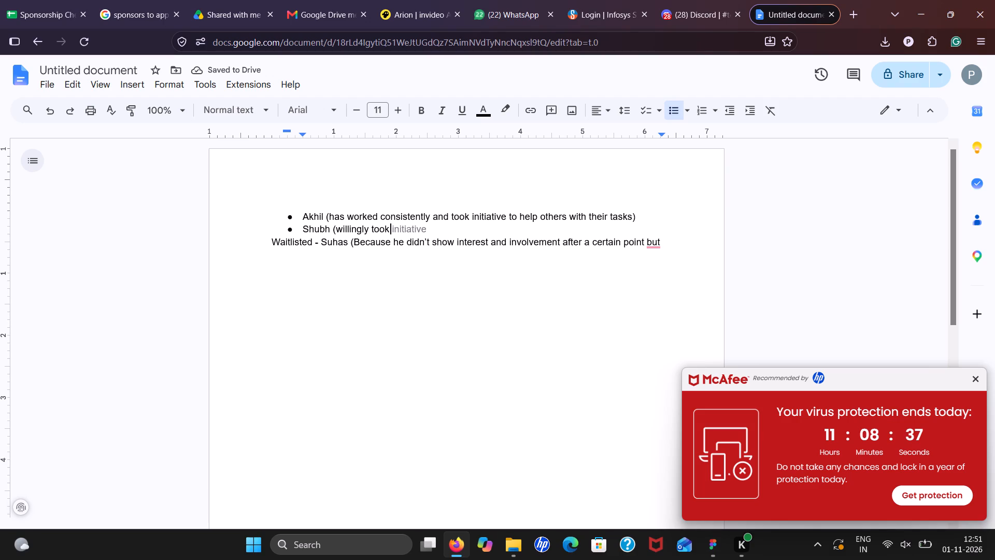
key(space)
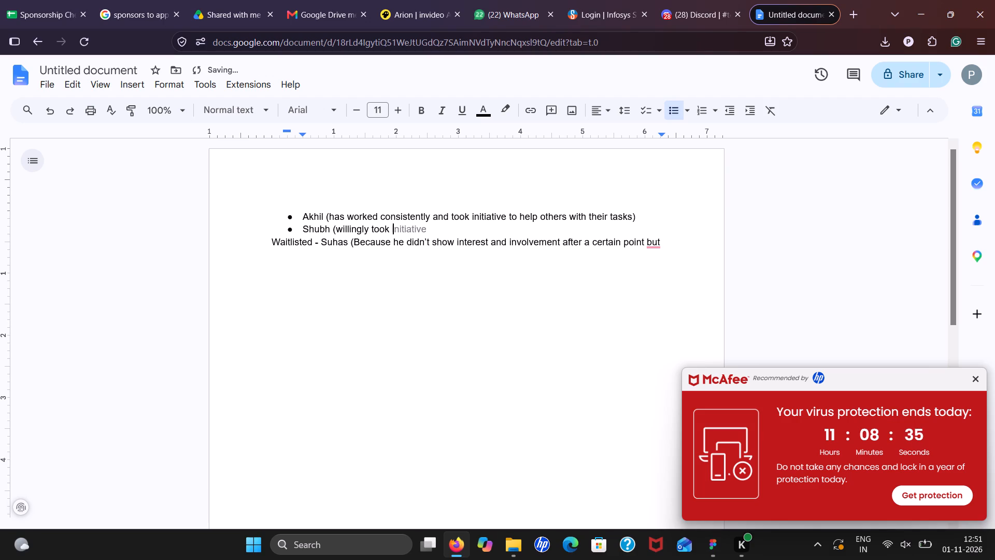
key(BackSpace)
key(space)
key(BackSpace)
key(u)
key(BackSpace)
key(space)
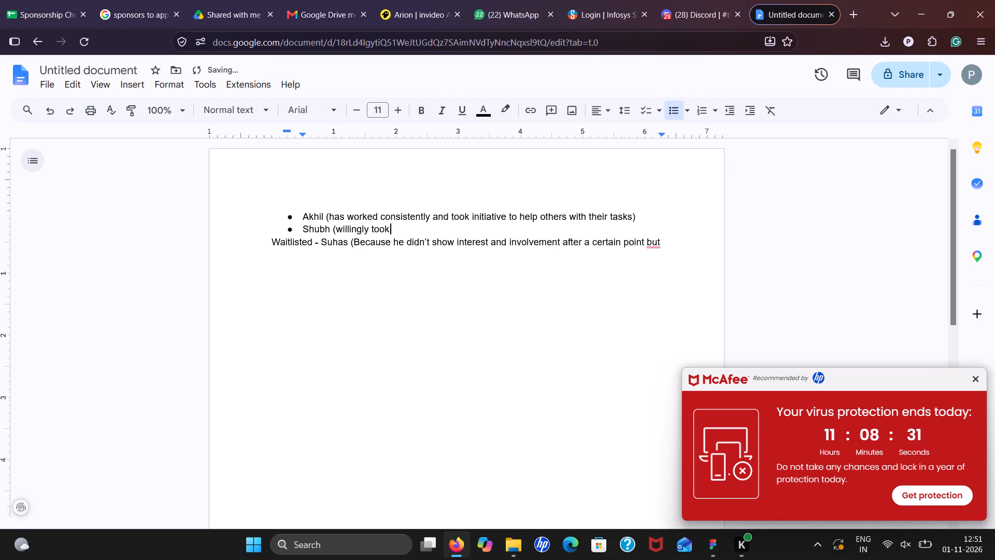
text(up)
key(space)
text(extt)
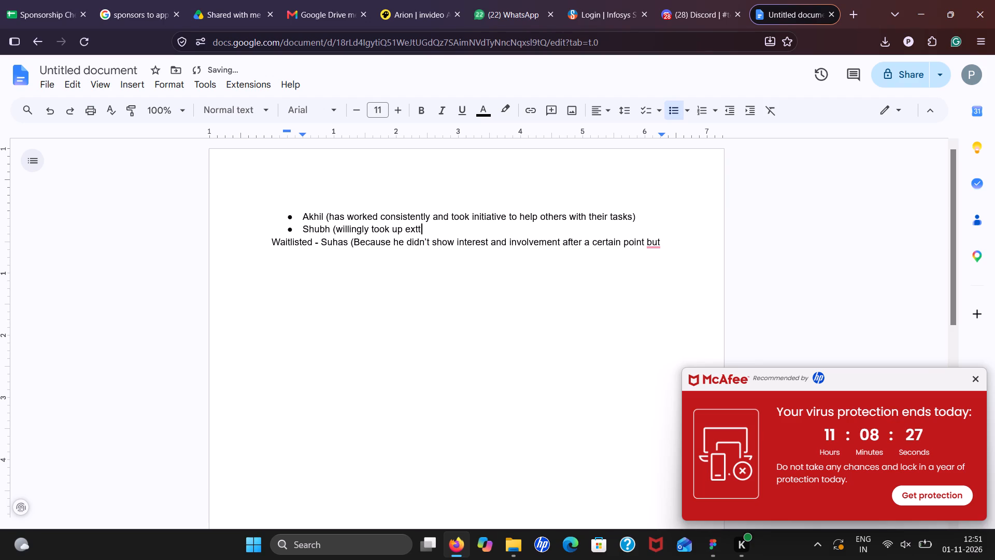
key(BackSpace)
text(ra work when other team emem)
key(BackSpace)
key(BackSpace)
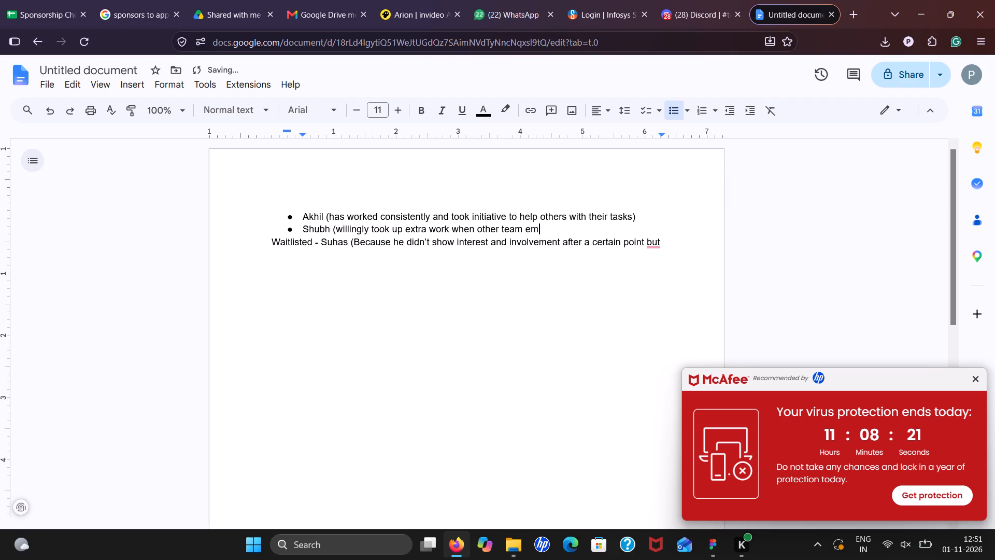
key(BackSpace)
key(BackSpace)
text(mam)
key(BackSpace)
key(BackSpace)
text(embers)
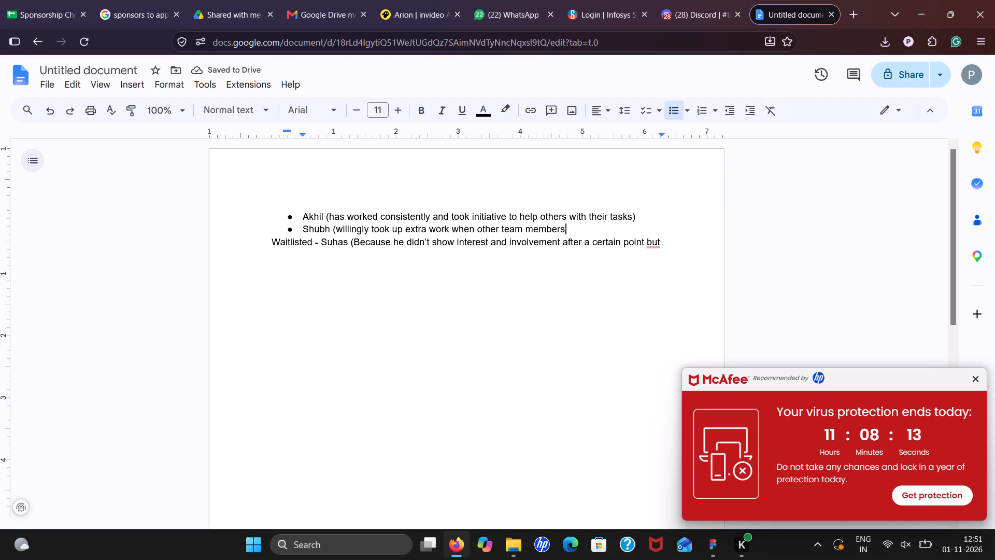
key(space)
text(didn't show incolvement.)
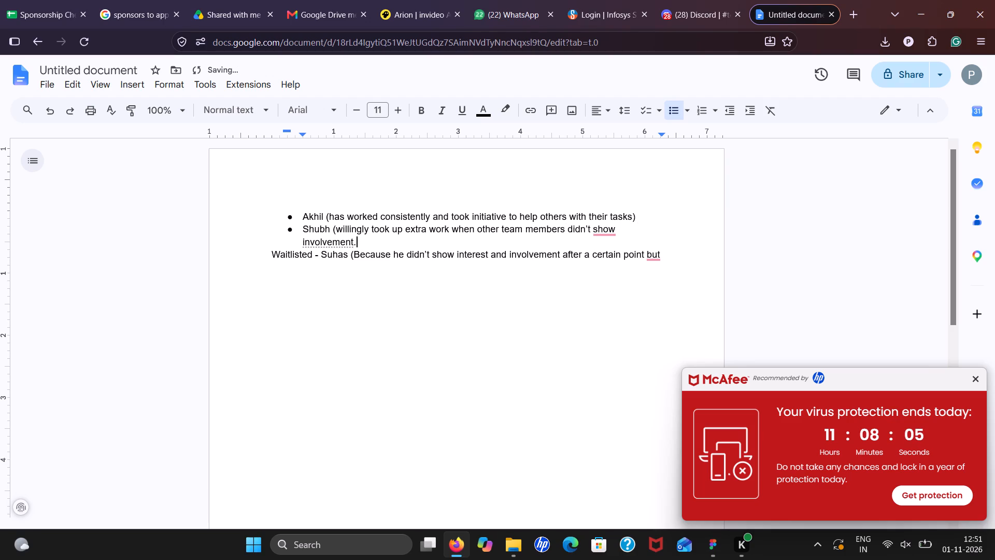
key(BackSpace)
key(shift+parenright)
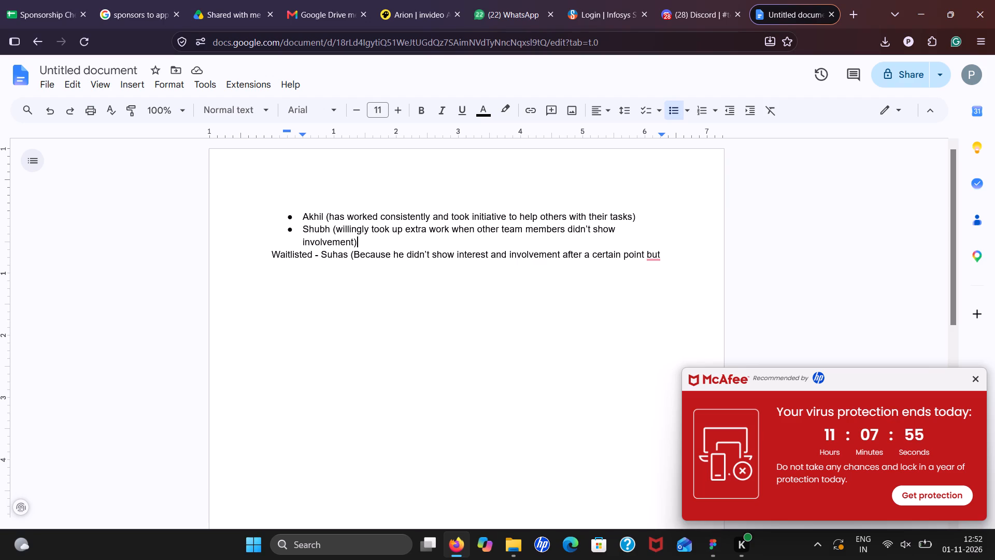
Reword the start of Akhil's note as "has worked the most and was consistent throughout the process".
click(378, 213)
key(space)
text(the most)
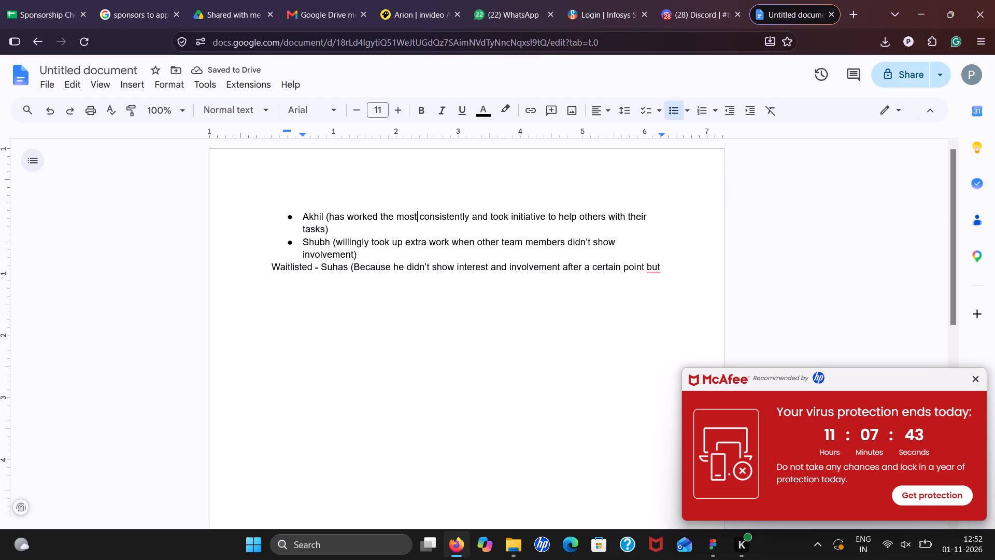
key(space)
text(and was)
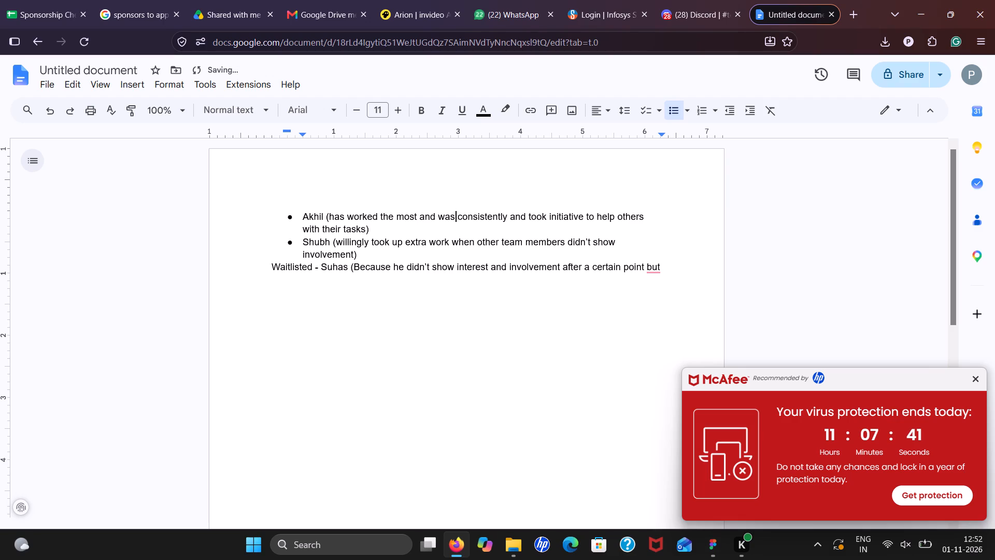
click(505, 217)
key(Right)
key(BackSpace)
key(BackSpace)
key(space)
text(throughout the process)
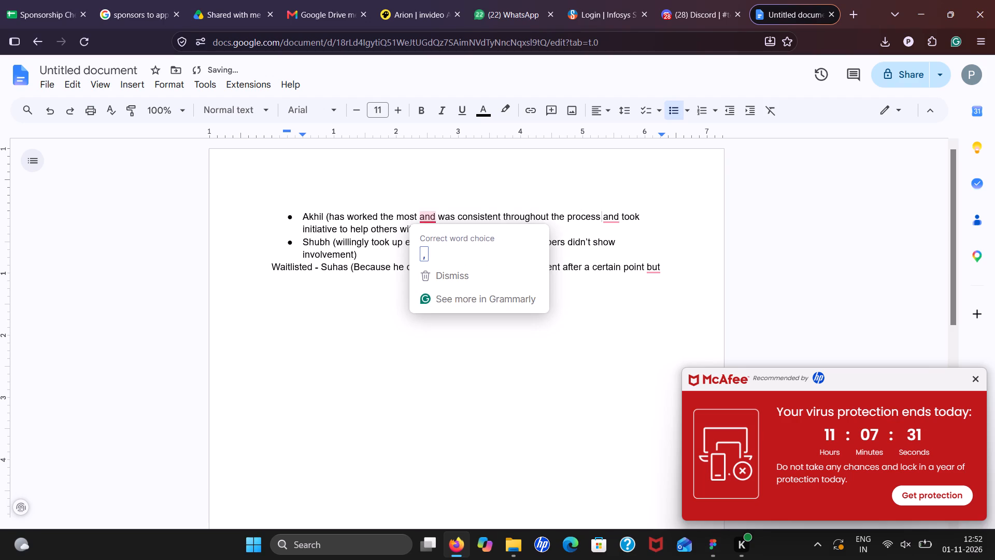
Accept the suggested comma in place of "and" after "most" and the comma after "process" in Akhil's note.
click(428, 246)
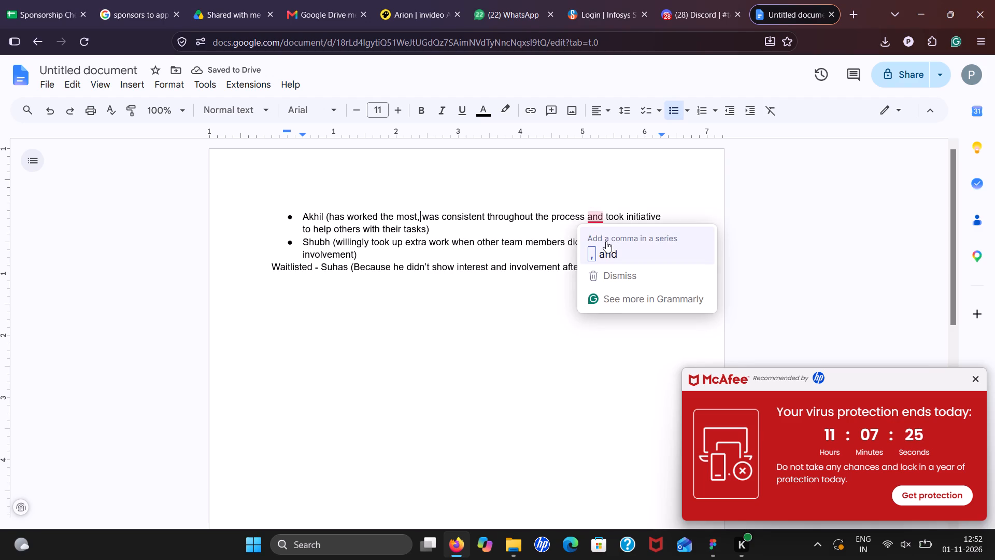
click(606, 241)
click(539, 310)
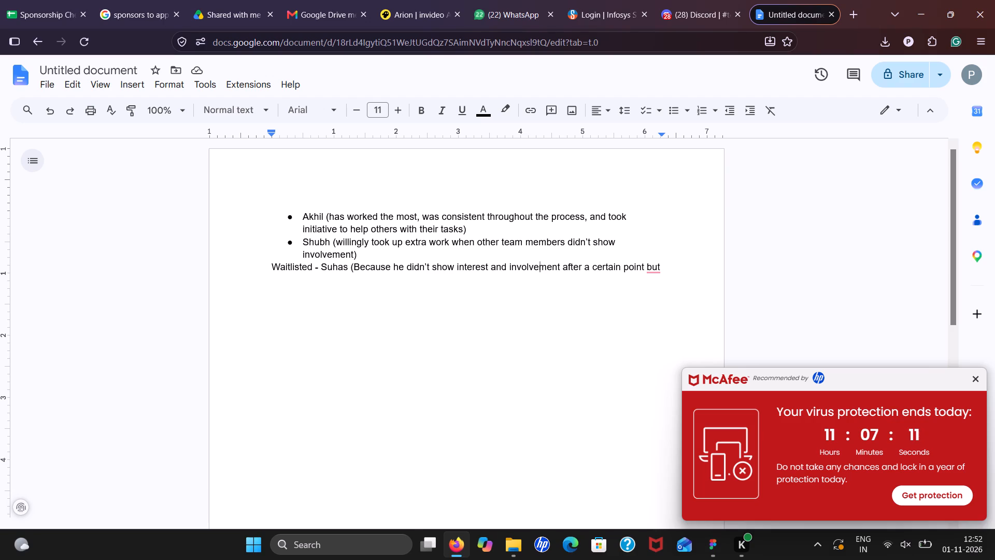
Replace "involvement" in Suhas's note with "stopped involving".
click(561, 272)
key(BackSpace)
key(BackSpace)
key(BackSpace)
key(BackSpace)
key(BackSpace)
key(BackSpace)
key(BackSpace)
key(BackSpace)
key(BackSpace)
key(BackSpace)
key(BackSpace)
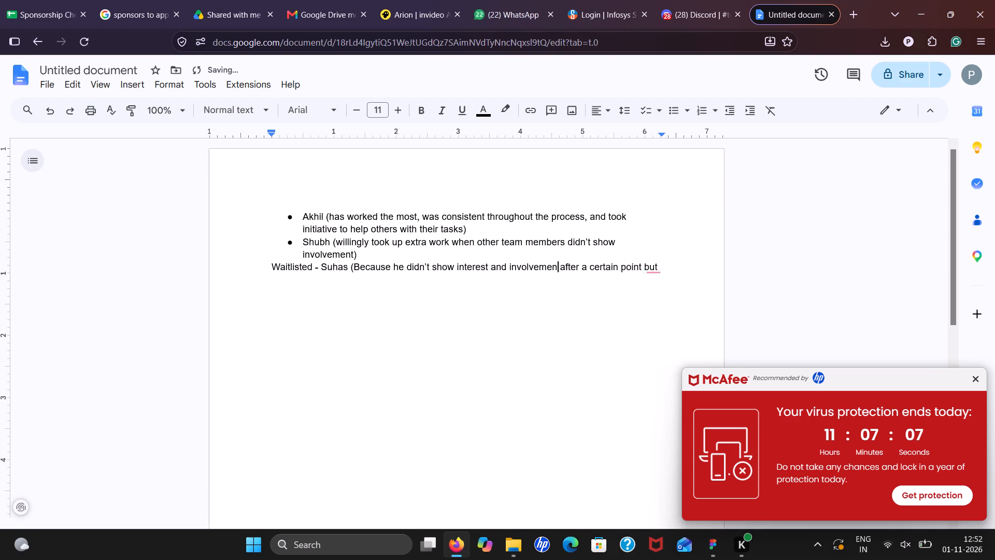
key(BackSpace)
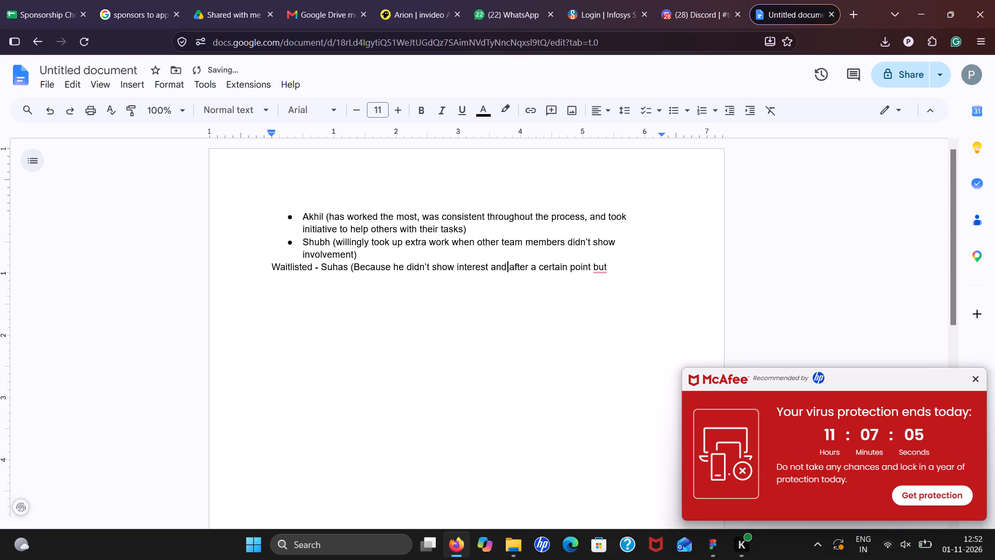
key(space)
text(stoppp)
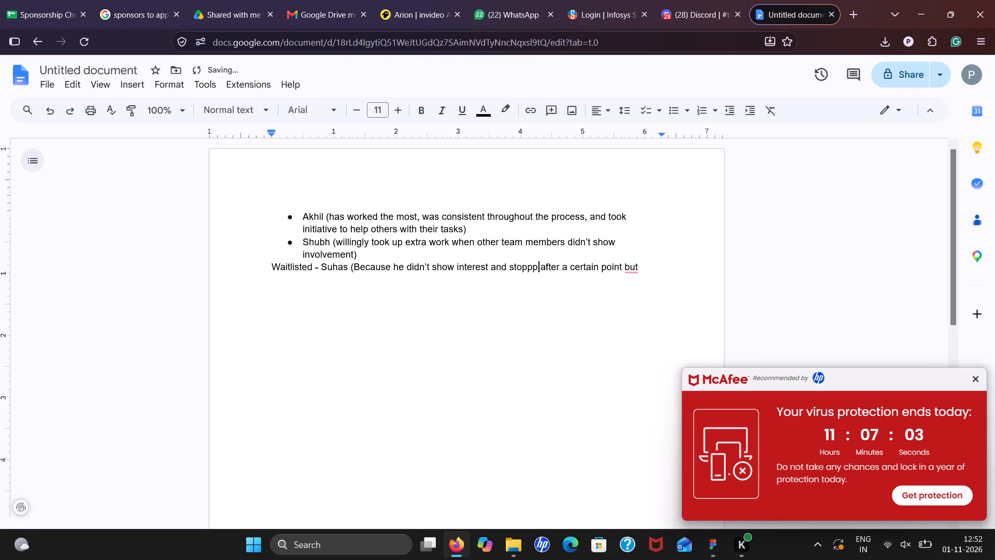
key(BackSpace)
text(ed involving)
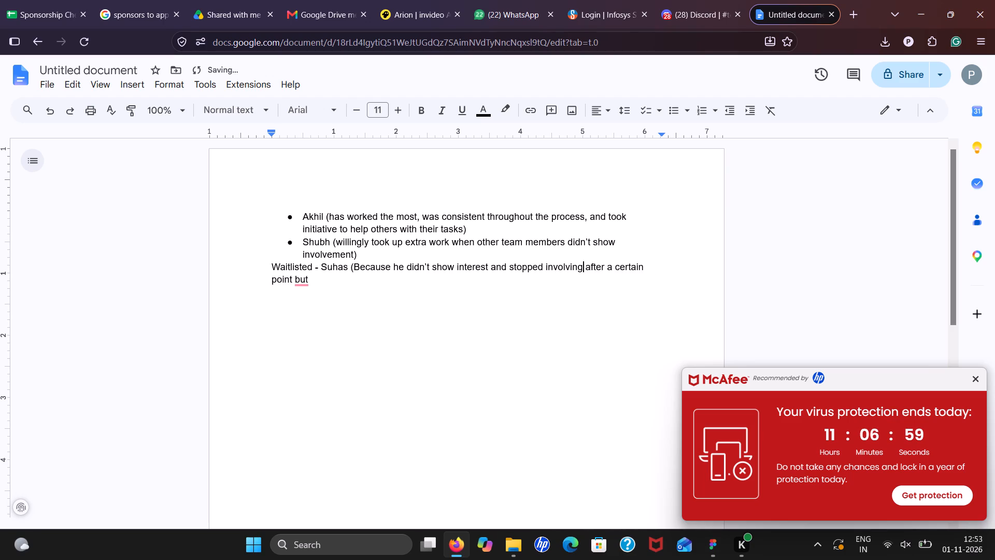
Accept the suggested correction of "involving" to "being involved" in Suhas's note.
click(496, 281)
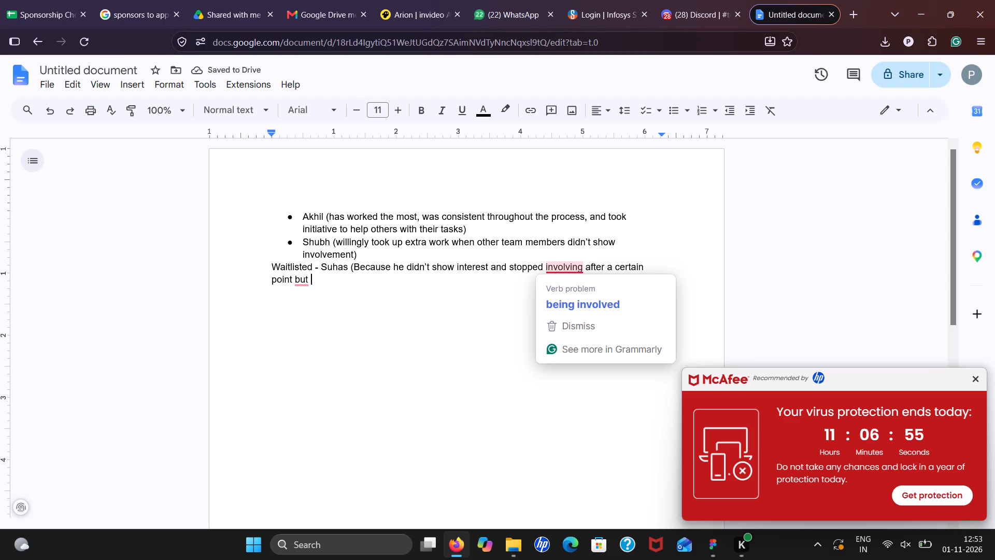
click(560, 298)
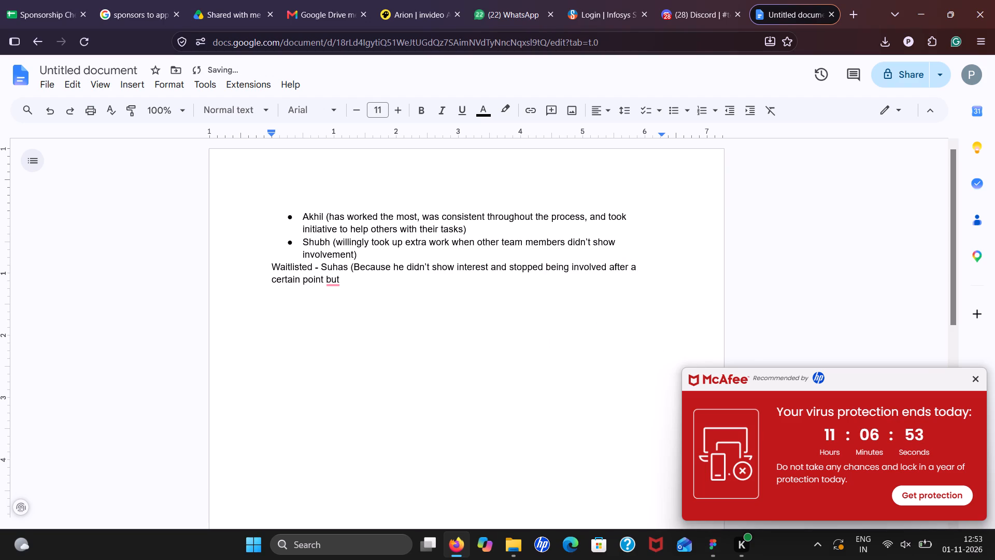
Remove the trailing "but" from Suhas's note and end it with a closing parenthesis after "certain point".
click(422, 291)
key(BackSpace)
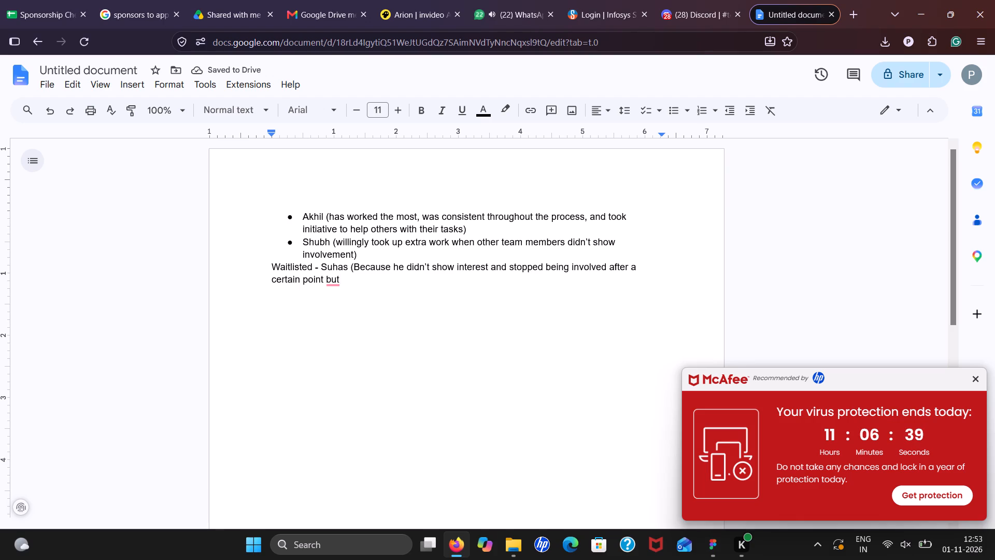
key(BackSpace)
key(BackSpace)
key(BackSpace)
key(BackSpace)
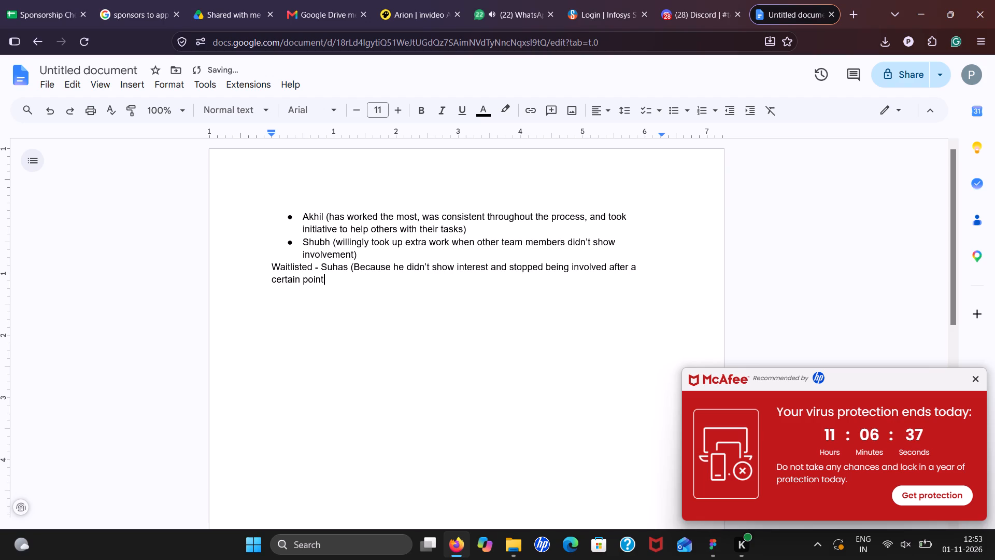
key(shift+parenright)
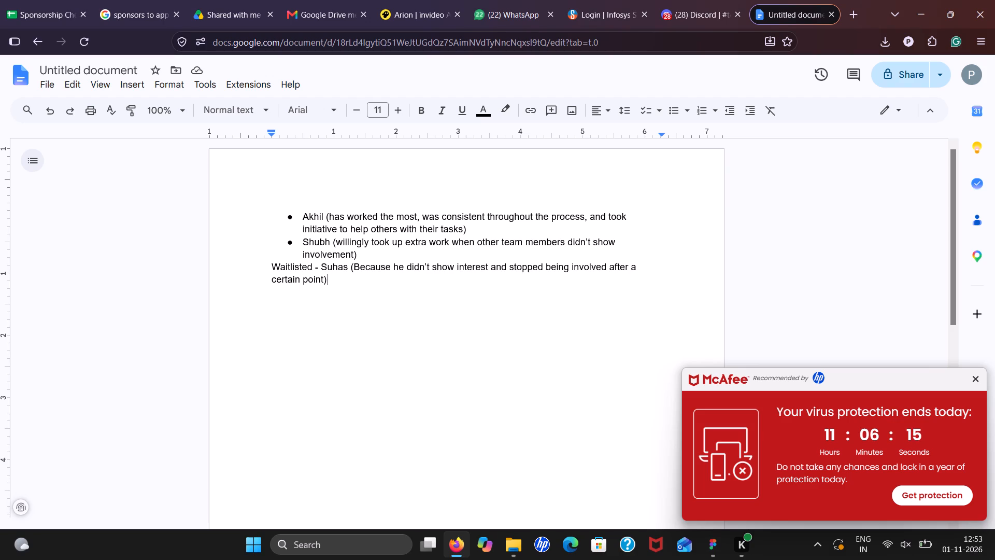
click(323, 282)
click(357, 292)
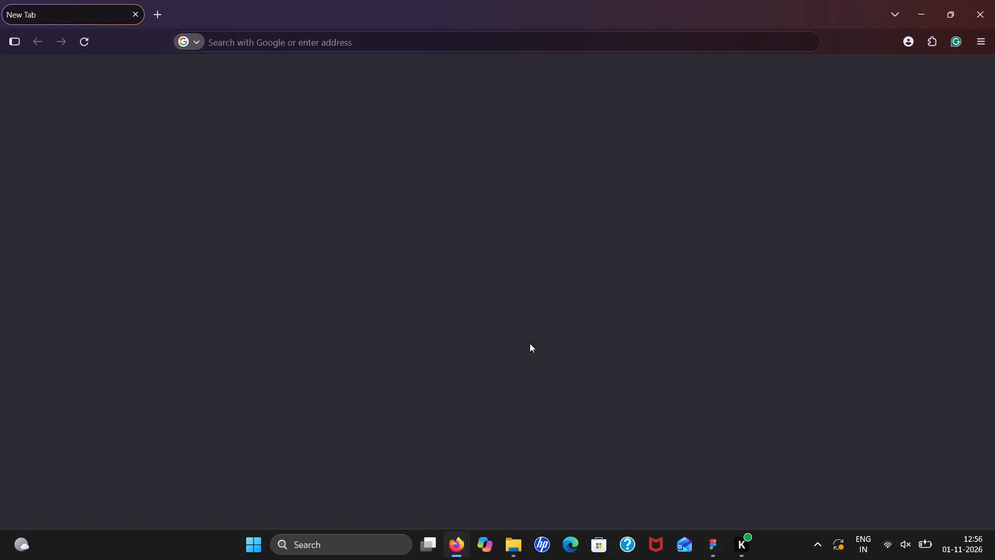
click(486, 334)
key(Return)
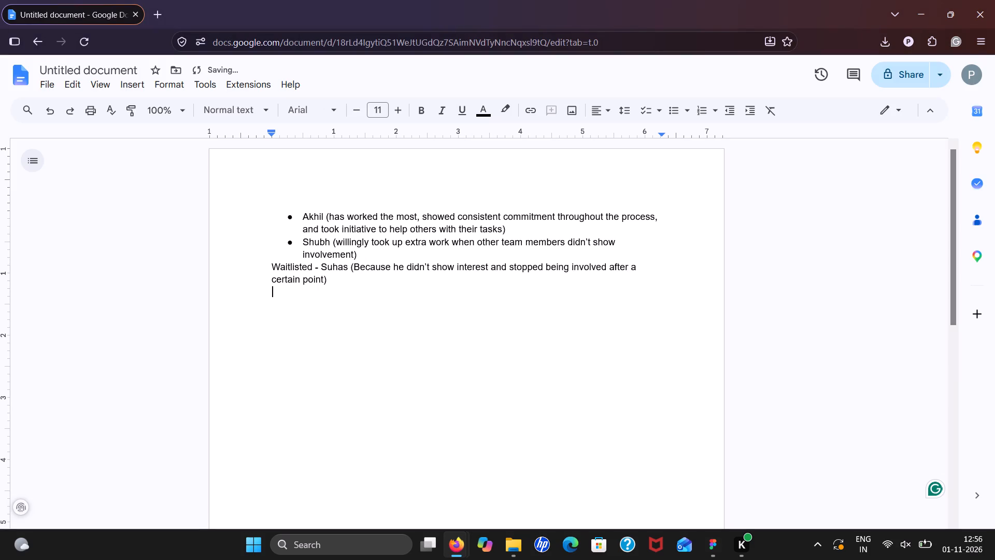
key(Return)
key(Return)
key(shift+v)
key(BackSpace)
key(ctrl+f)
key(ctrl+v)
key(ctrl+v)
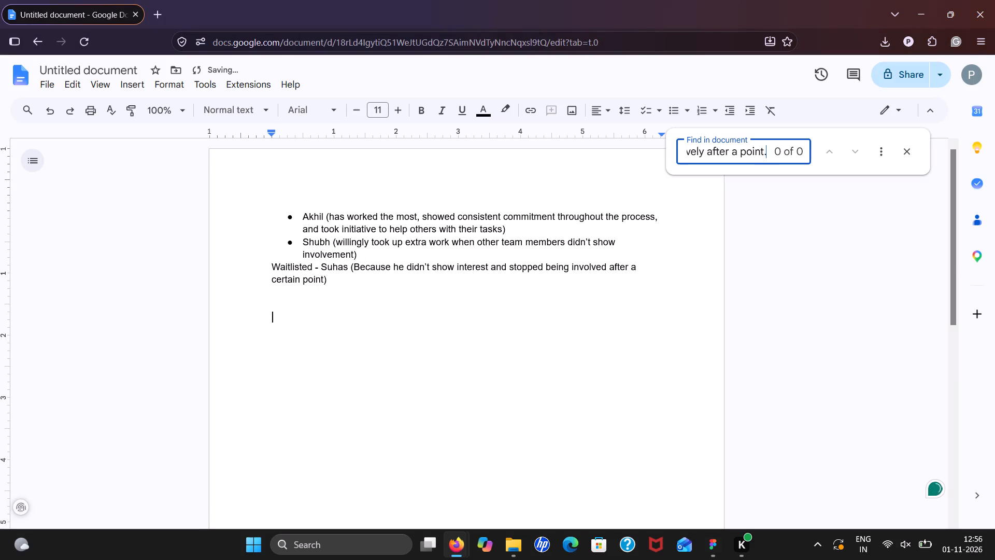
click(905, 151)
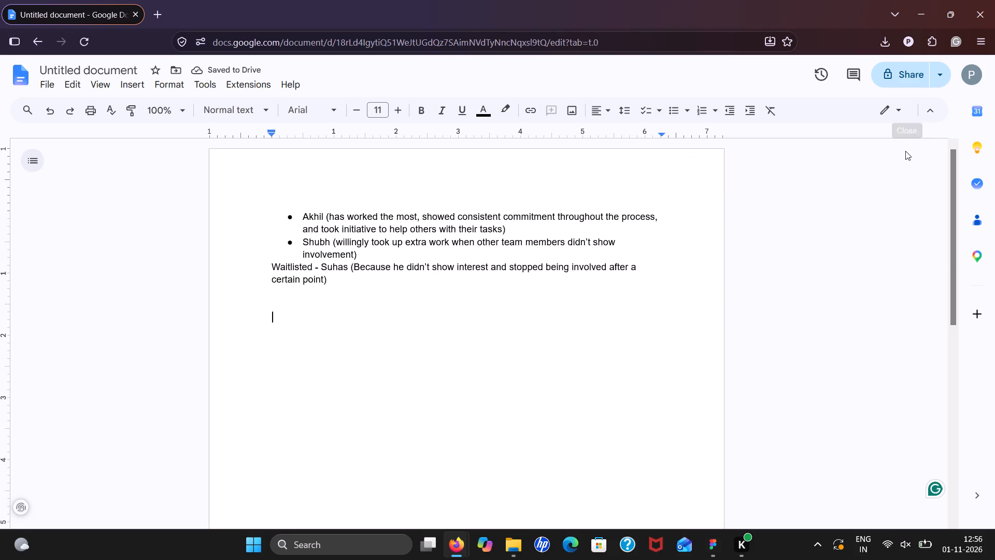
Paste the copied ChatGPT statements below the original notes in the document.
key(ctrl+v)
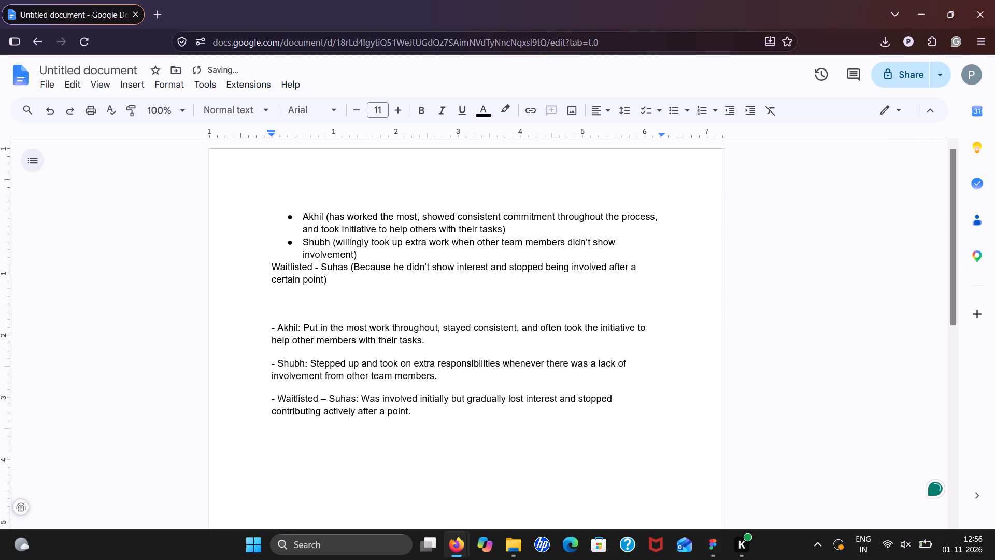
Remove the leading dash from the pasted Akhil statement and format it as a bulleted item.
click(274, 326)
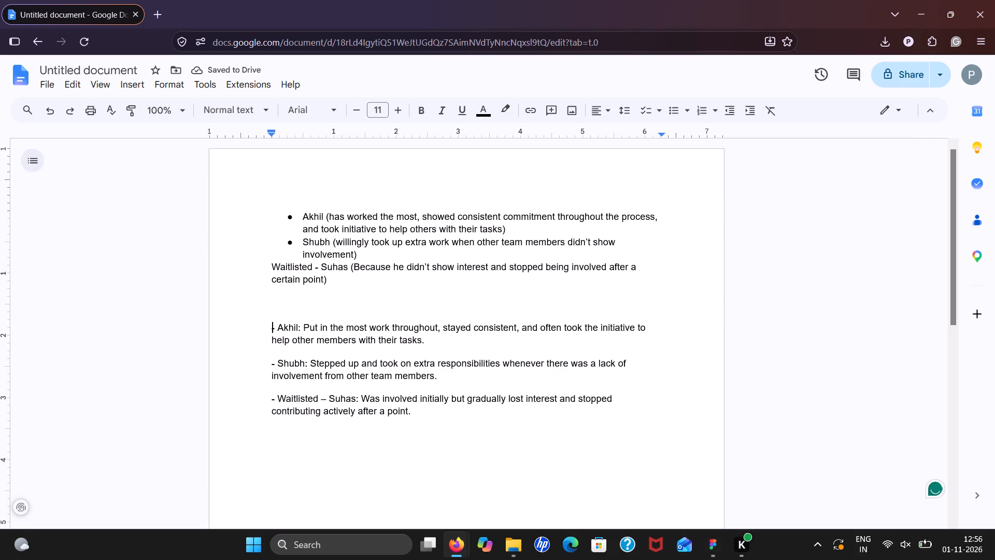
click(277, 329)
key(BackSpace)
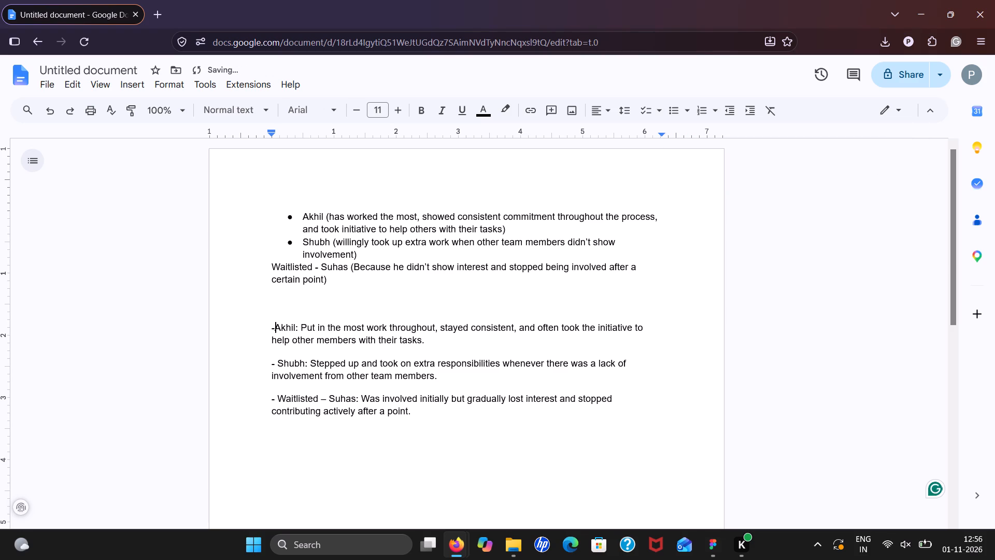
key(BackSpace)
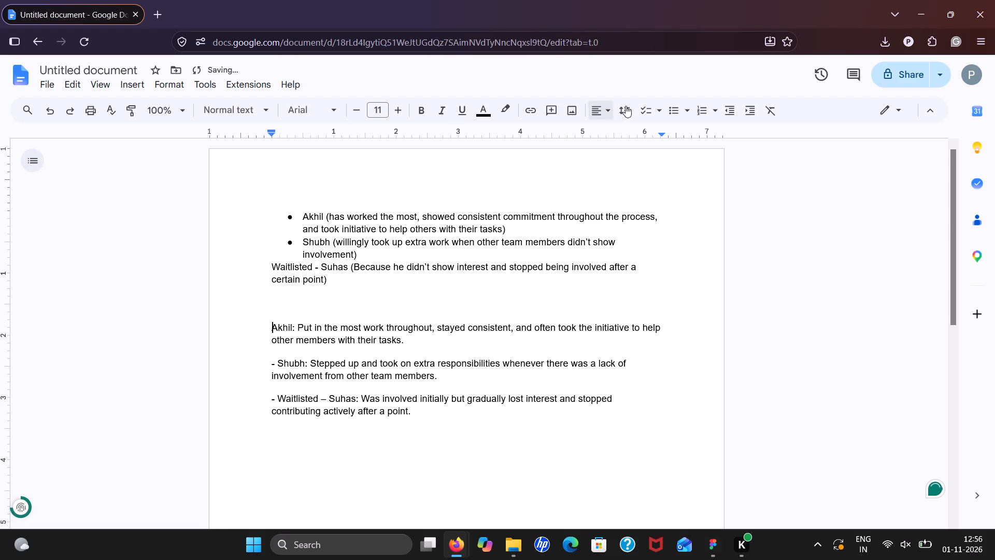
click(675, 105)
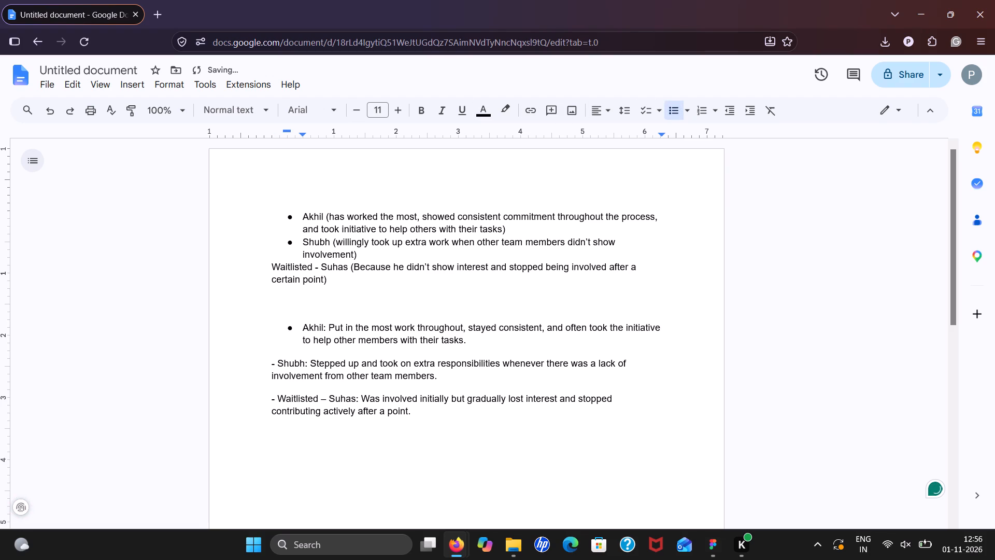
Delete the word "often" before "took the initiative" in the pasted Akhil statement.
click(276, 362)
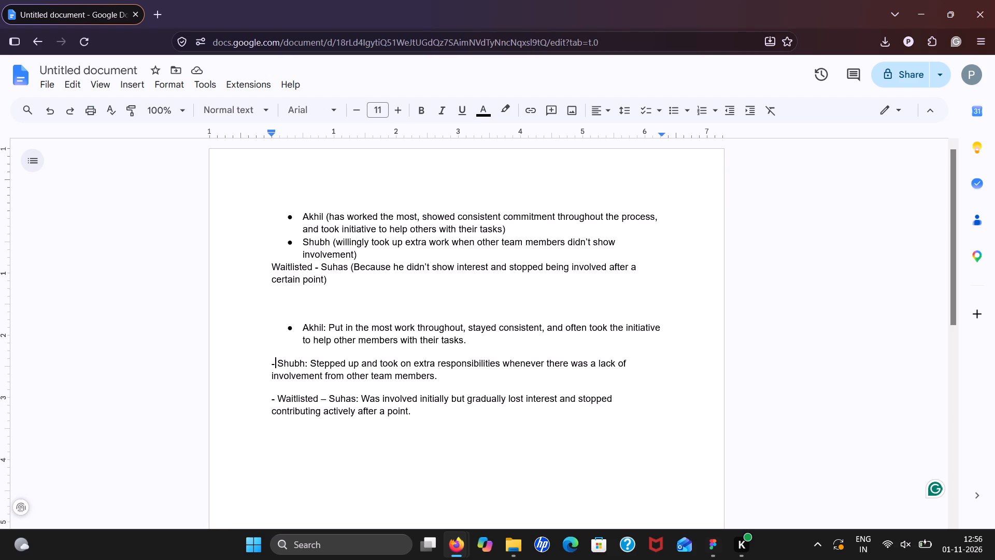
click(624, 332)
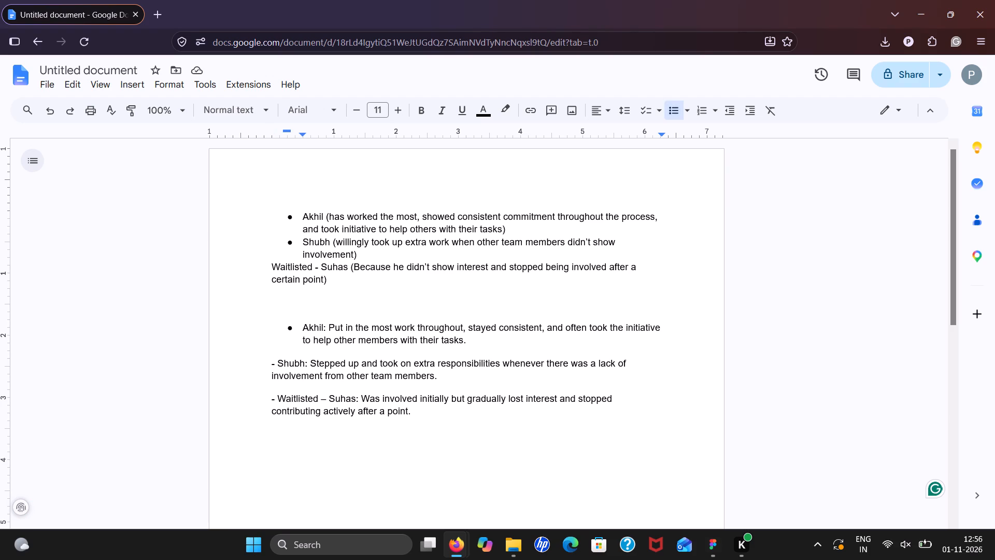
click(588, 330)
key(BackSpace)
key(BackSpace)
key(BackSpace)
key(BackSpace)
key(BackSpace)
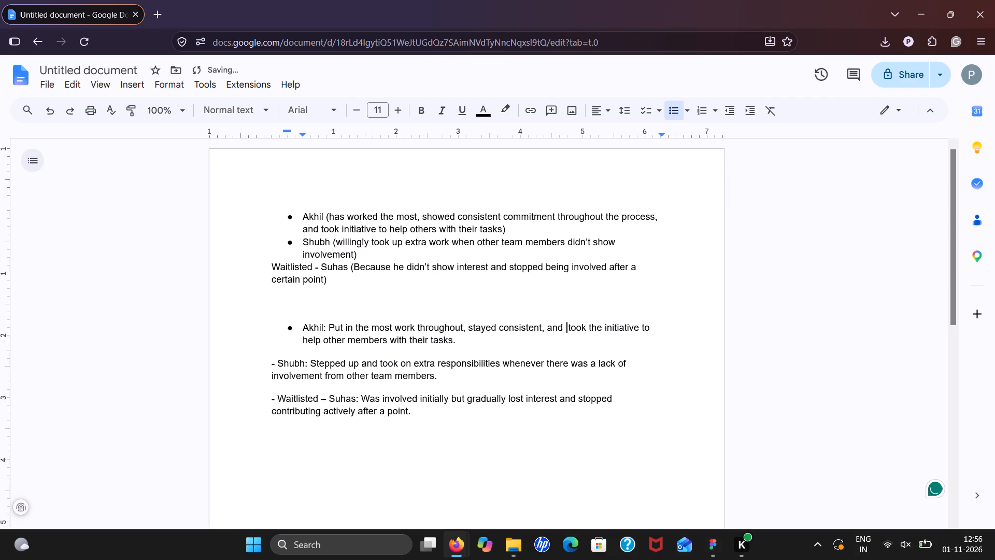
Correct the spacing between "and" and "took" to a single space in the pasted Akhil statement.
key(BackSpace)
key(space)
key(BackSpace)
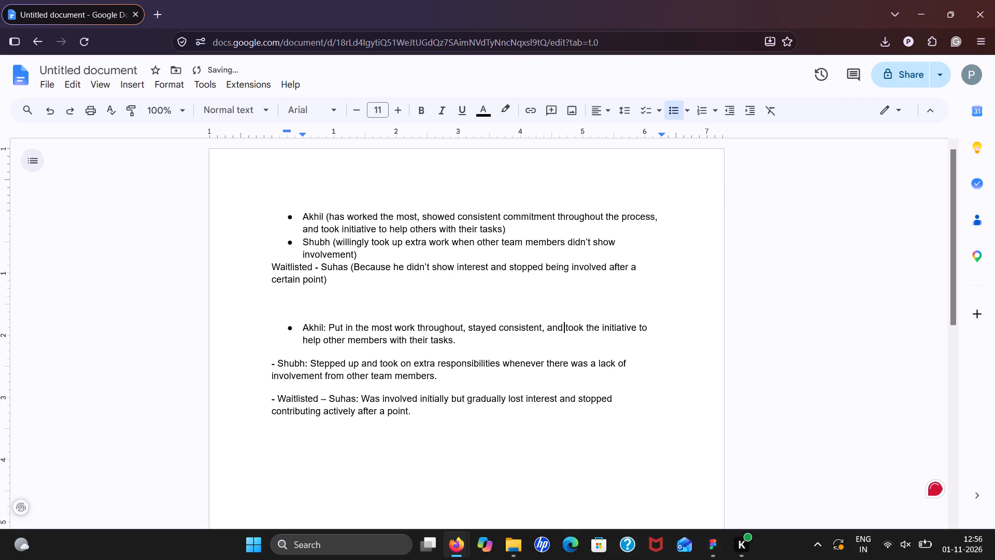
key(space)
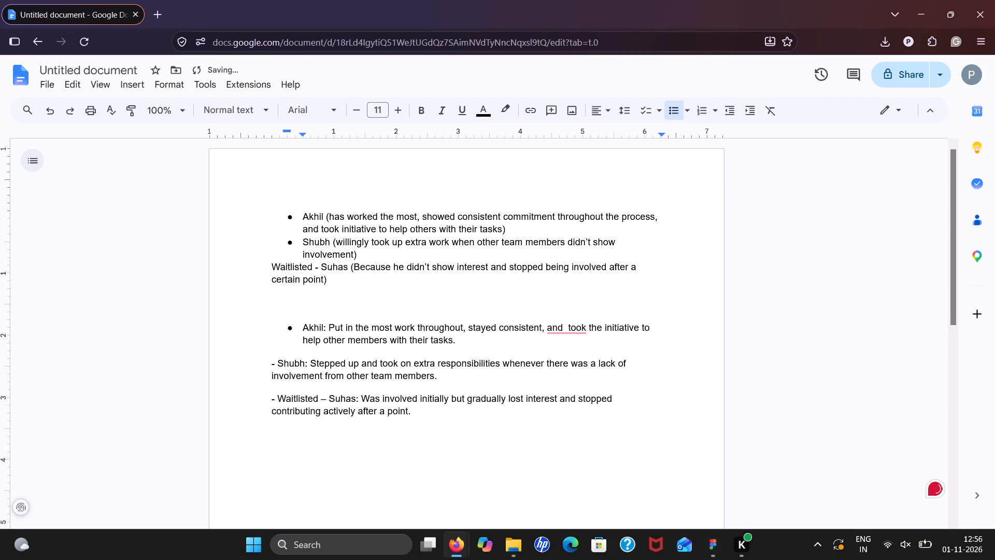
key(BackSpace)
key(BackSpace)
text(d)
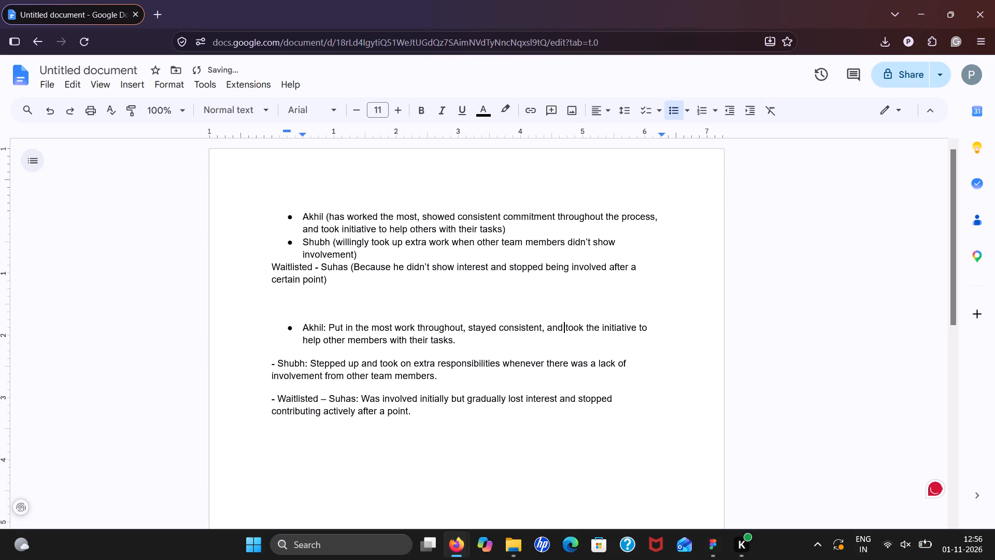
key(space)
click(599, 328)
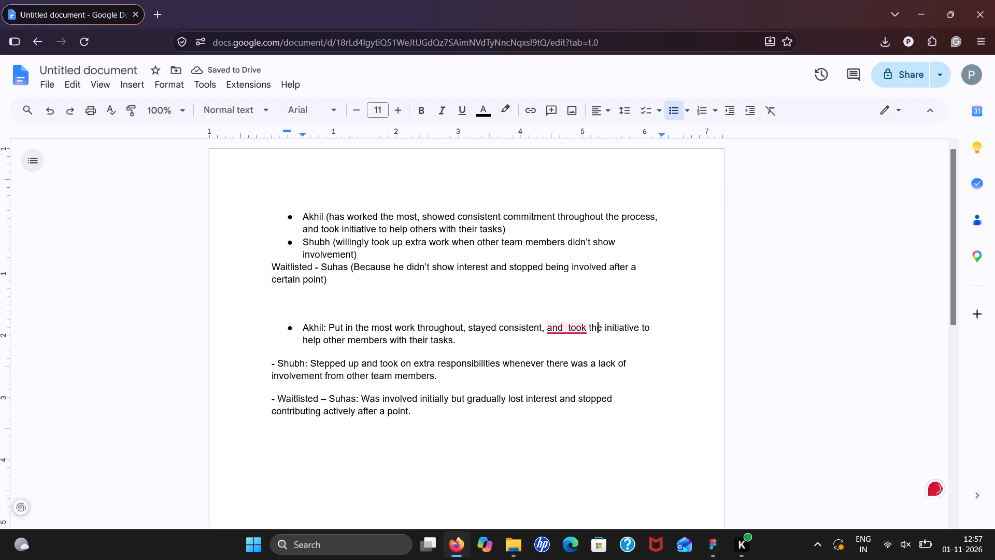
click(580, 352)
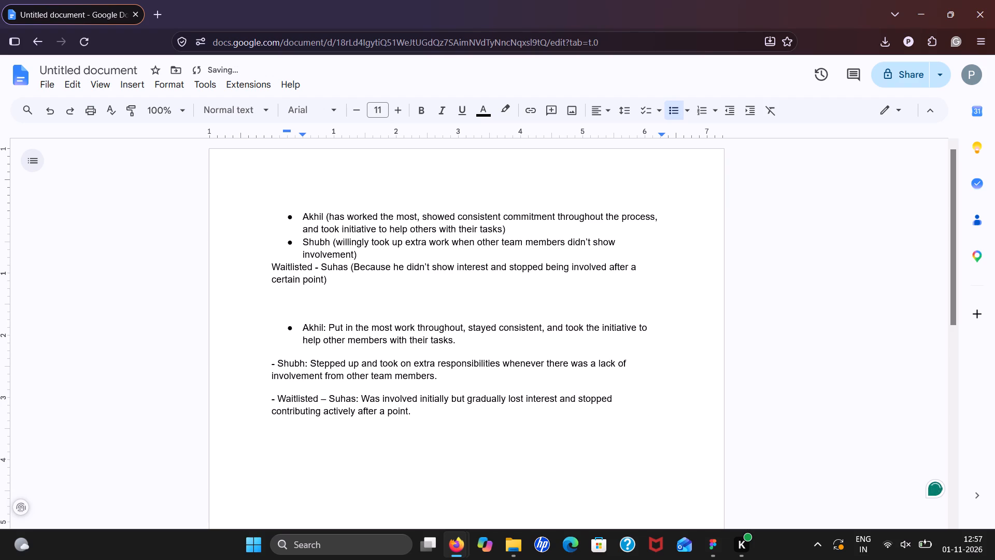
Delete "the" before "initiative" in the pasted Akhil statement, leaving a single space between "took" and "initiative".
click(599, 326)
key(BackSpace)
key(BackSpace)
key(BackSpace)
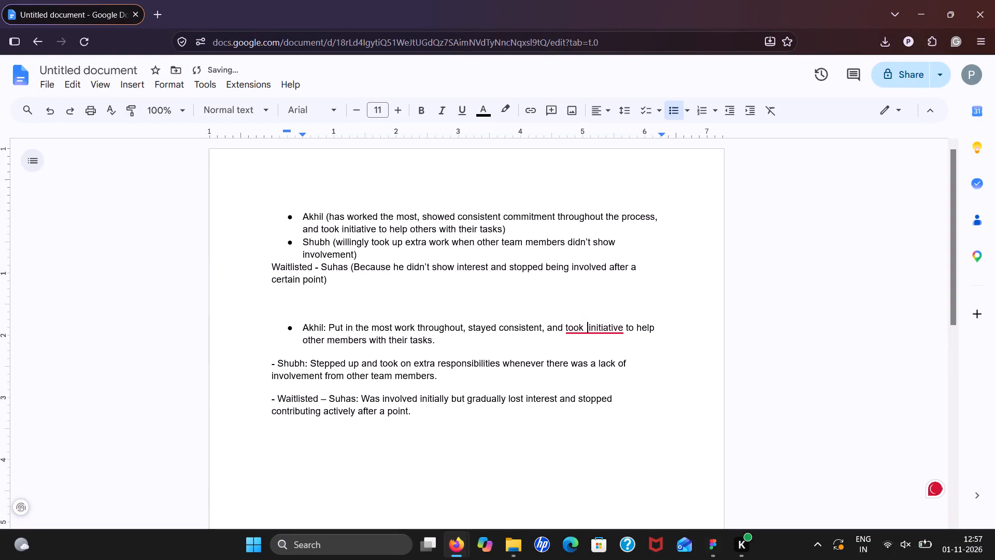
click(602, 357)
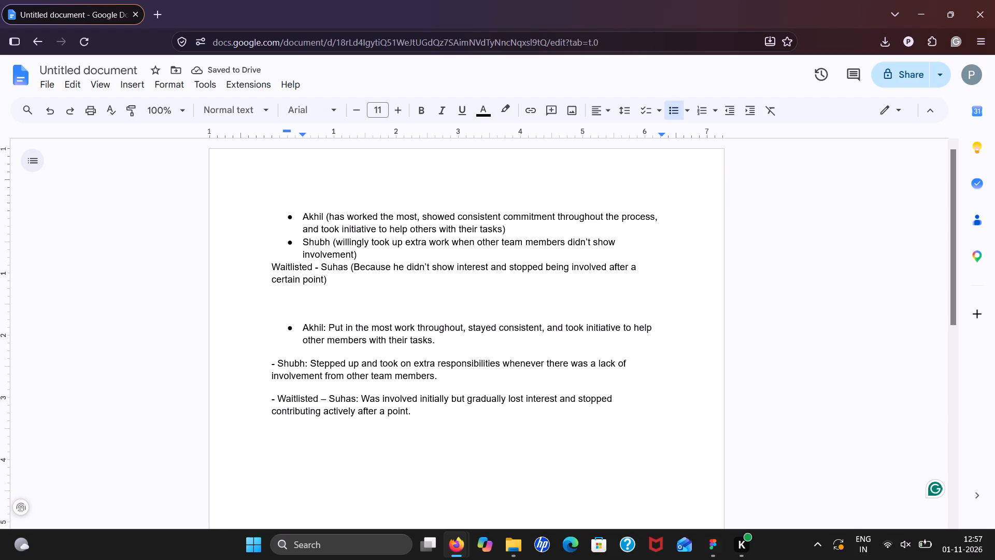
Remove the leading dash from the pasted Shubh statement and format it as a bulleted item.
click(277, 363)
key(BackSpace)
key(BackSpace)
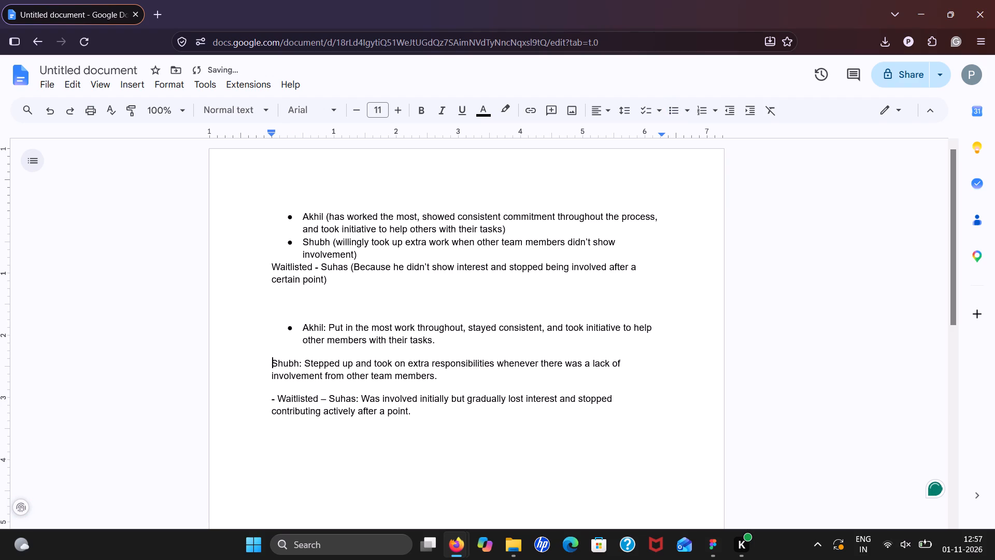
click(672, 108)
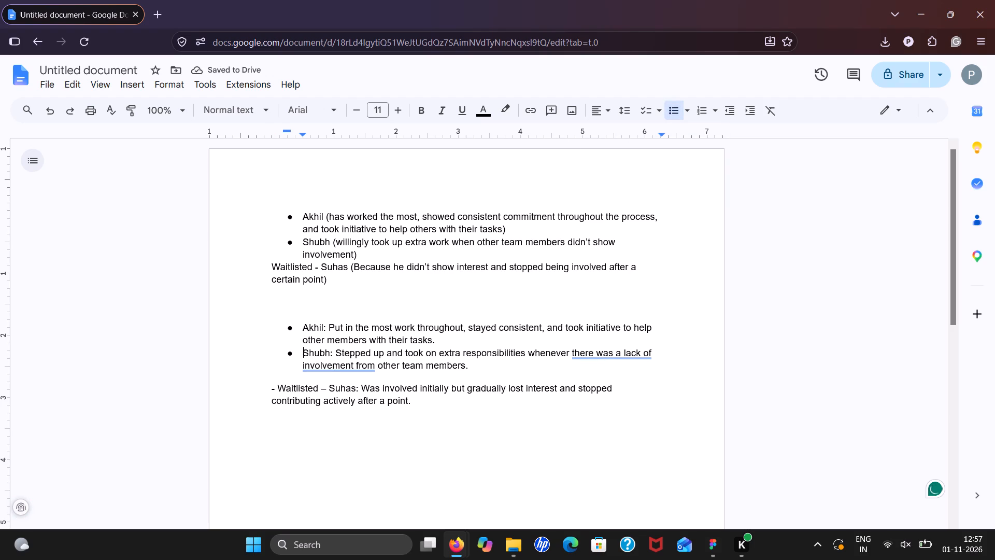
Remove the leading dash from the pasted Waitlisted – Suhas statement and make it an unbulleted paragraph indented to the bullet text.
click(277, 386)
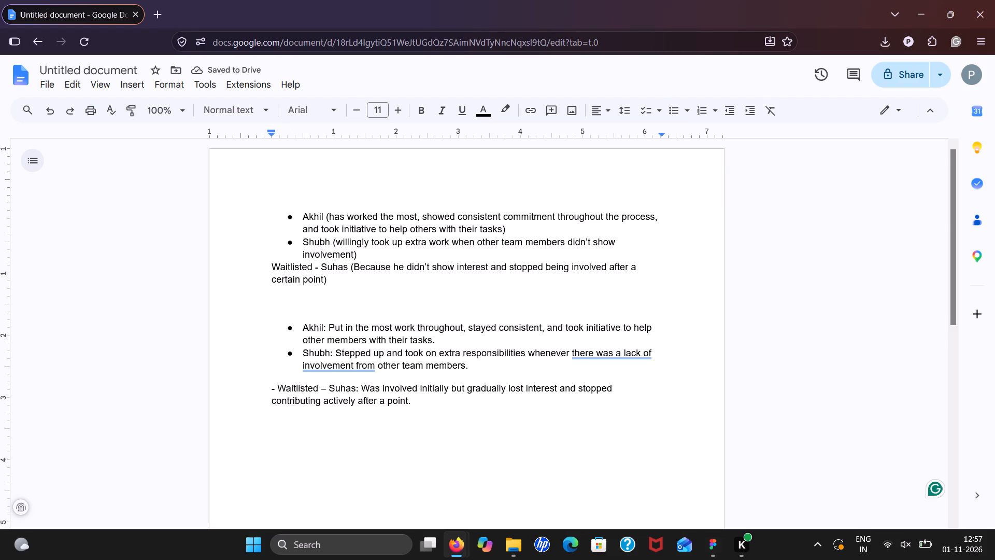
key(BackSpace)
key(BackSpace)
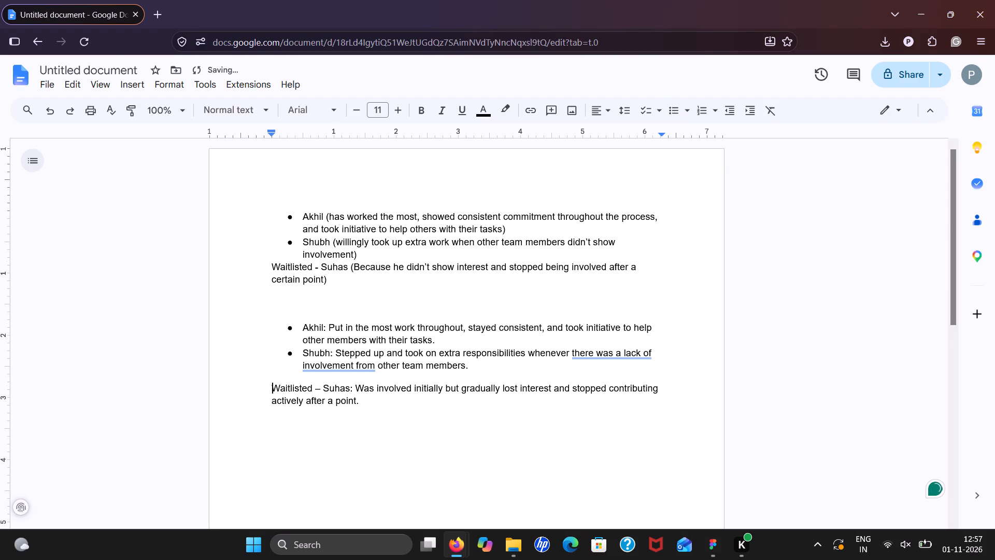
key(BackSpace)
key(Return)
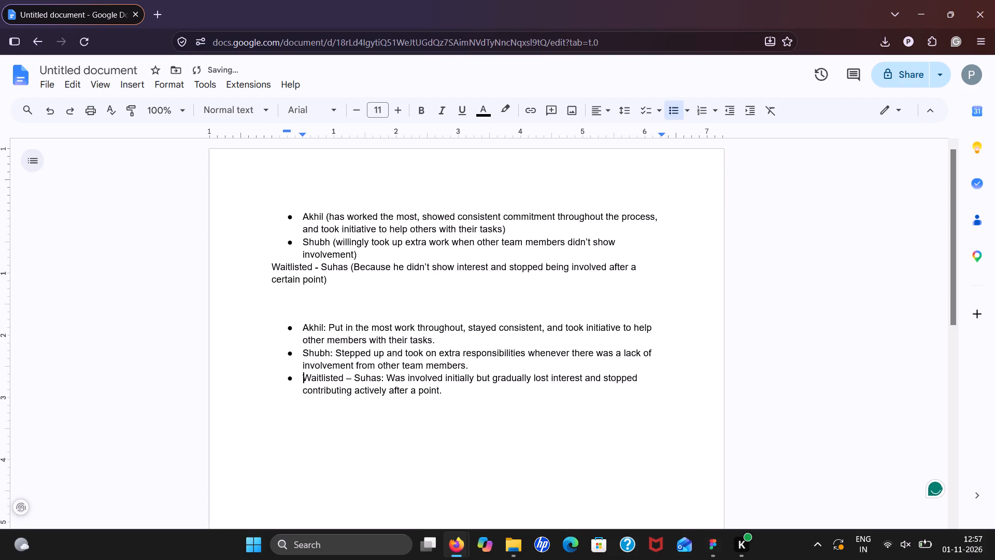
key(BackSpace)
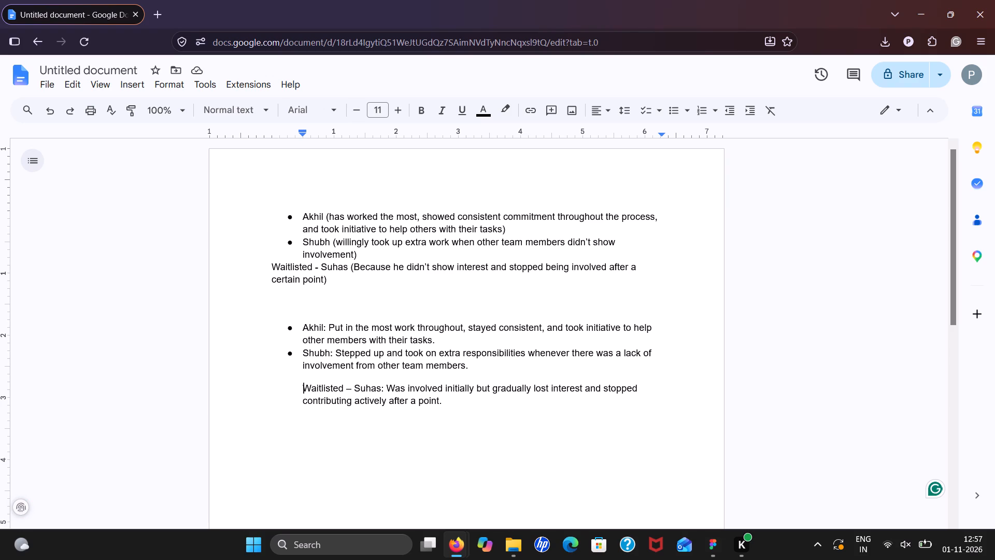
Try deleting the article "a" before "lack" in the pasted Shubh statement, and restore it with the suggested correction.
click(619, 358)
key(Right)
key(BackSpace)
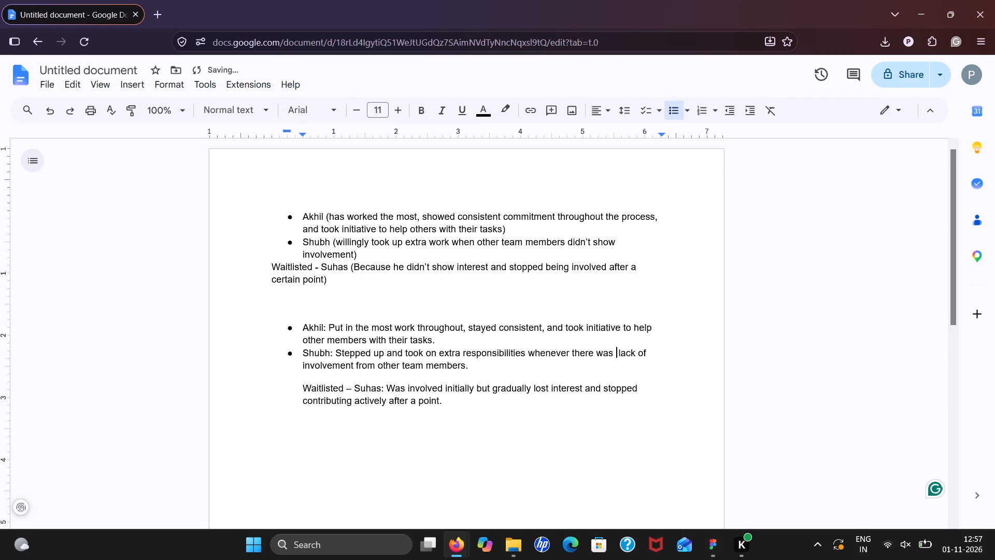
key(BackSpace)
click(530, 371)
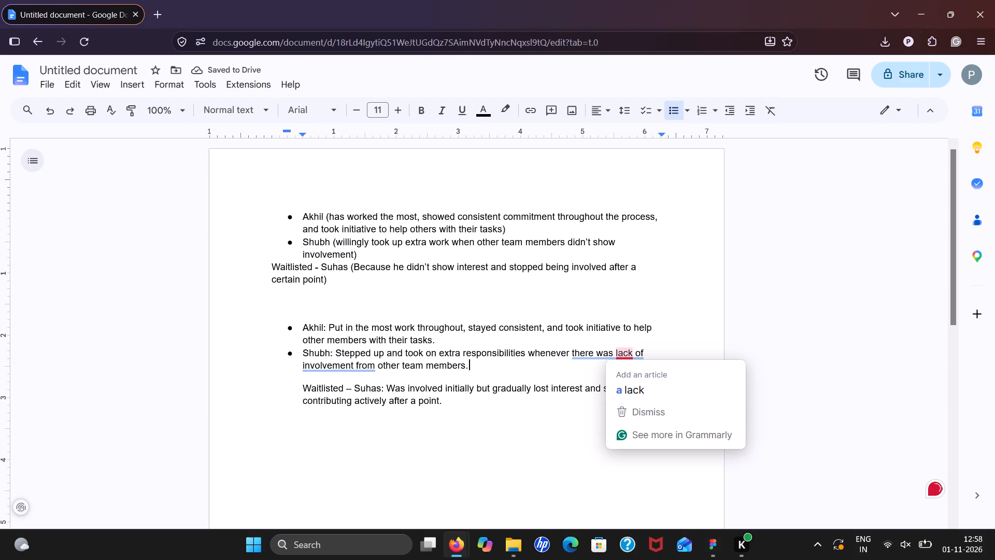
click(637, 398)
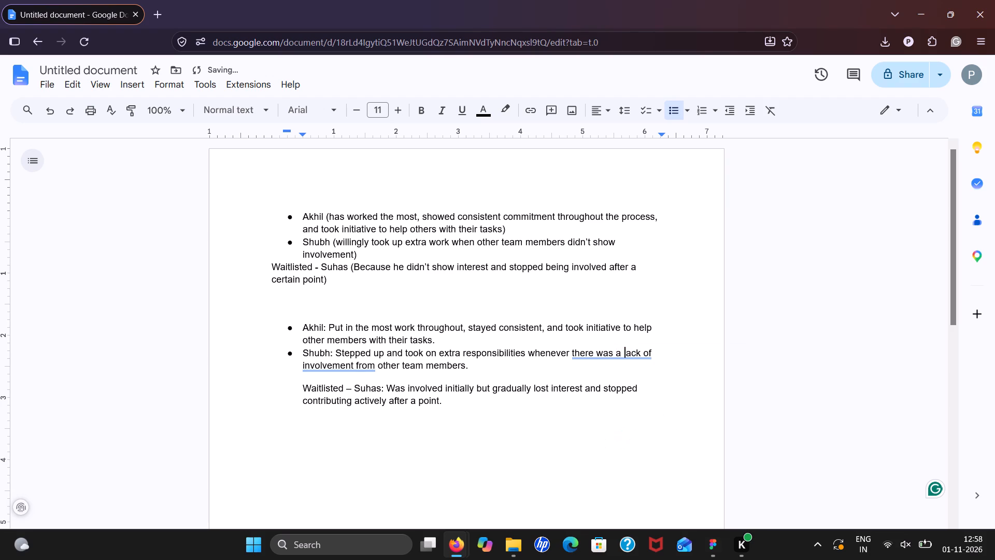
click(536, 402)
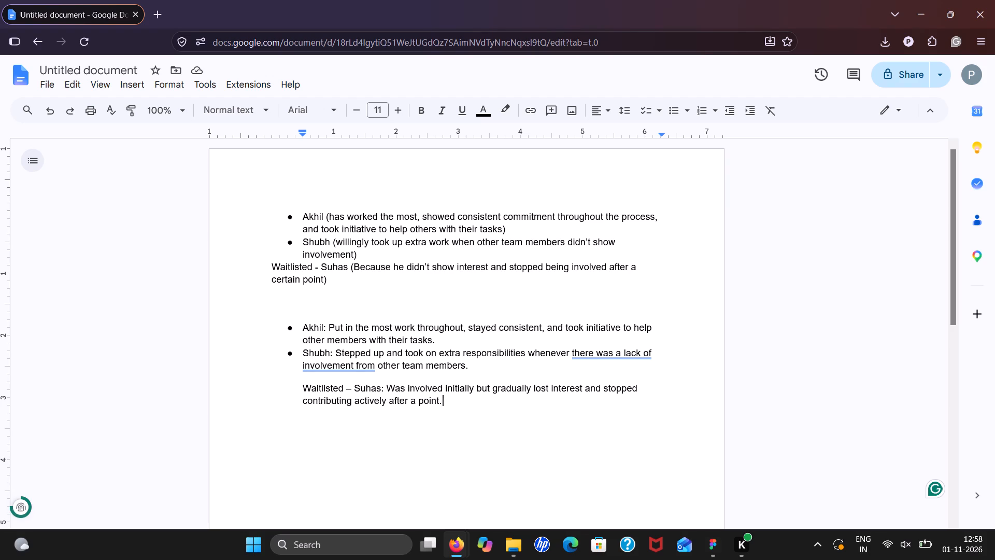